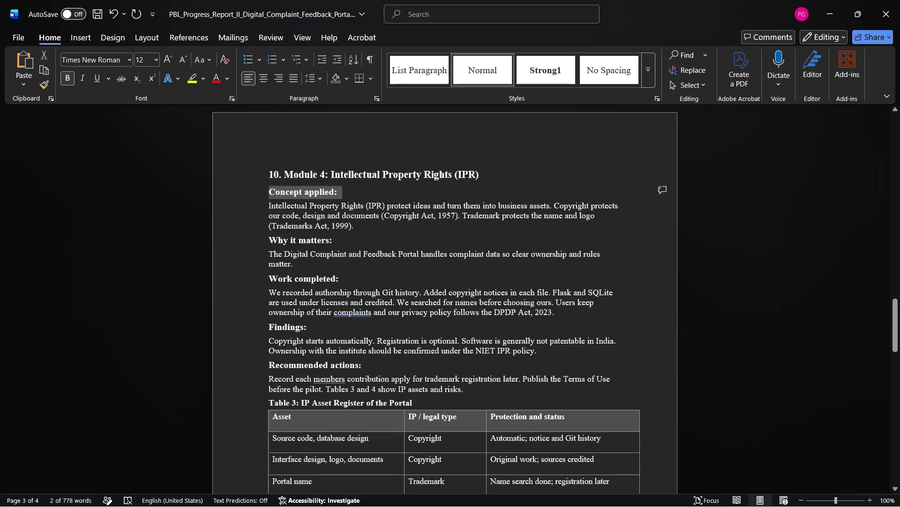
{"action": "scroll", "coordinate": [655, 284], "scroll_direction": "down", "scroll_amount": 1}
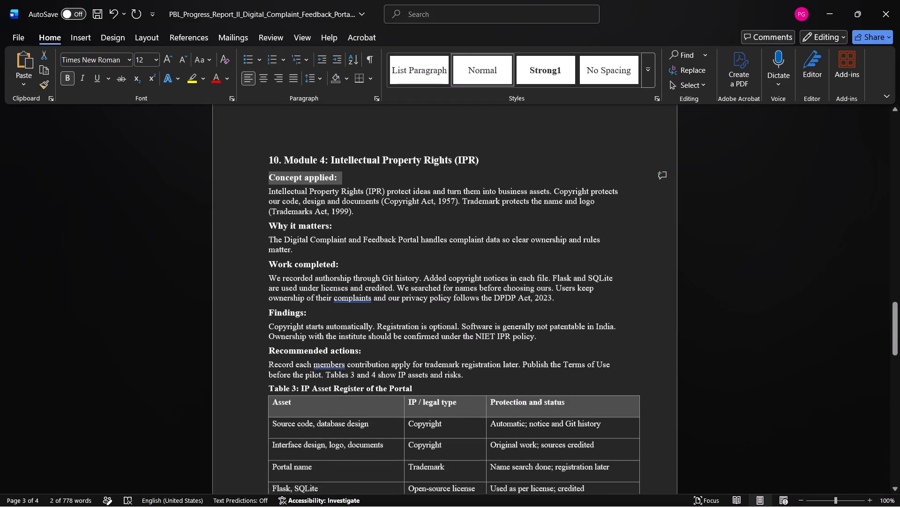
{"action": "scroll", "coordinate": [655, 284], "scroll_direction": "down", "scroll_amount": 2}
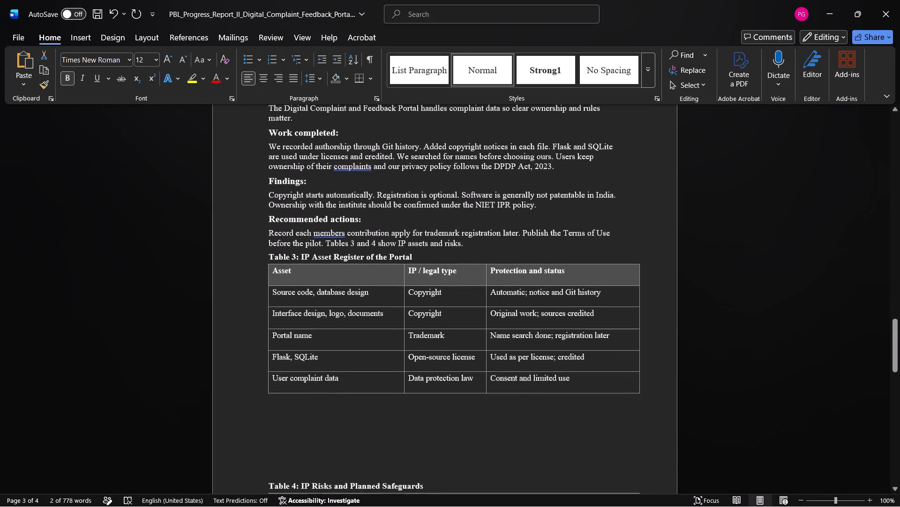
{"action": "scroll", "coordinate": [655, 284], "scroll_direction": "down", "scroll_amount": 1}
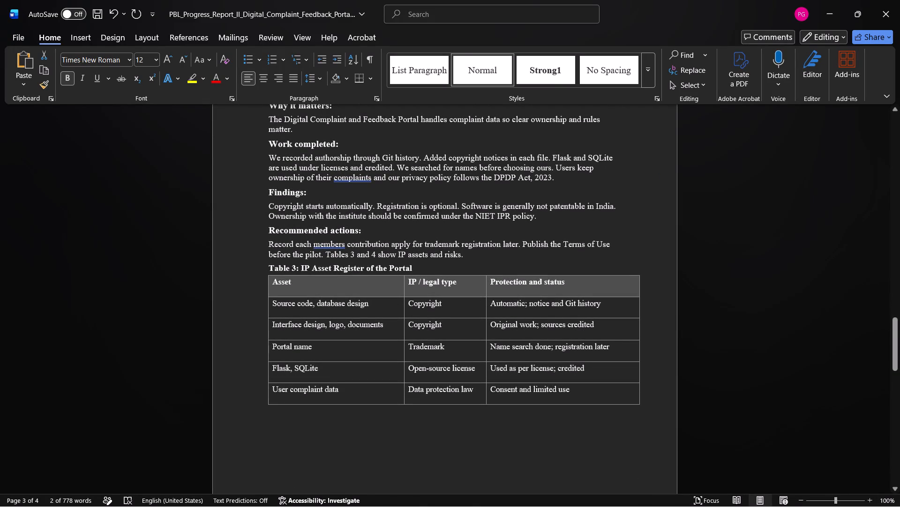
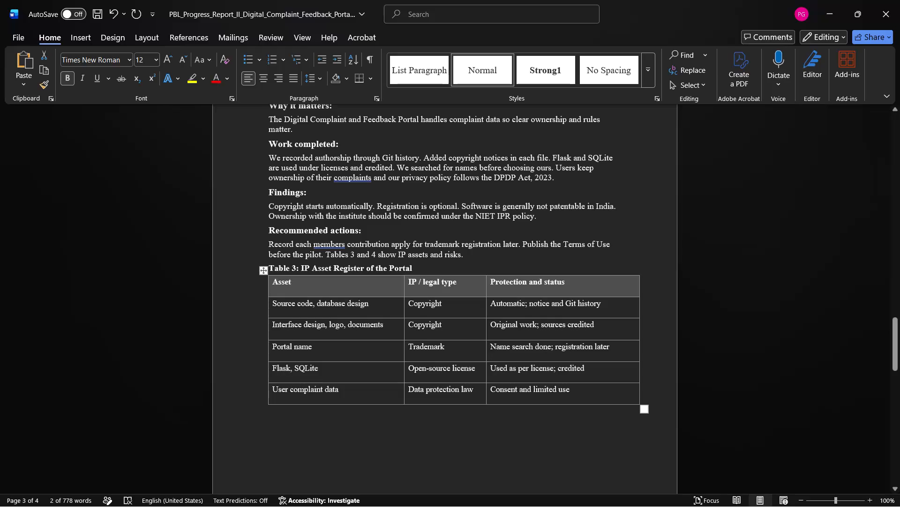
Remove the surplus blank lines between Table 3 and the Table 4 caption, leaving a single empty line.
{"action": "scroll", "coordinate": [540, 291], "scroll_direction": "down", "scroll_amount": 2}
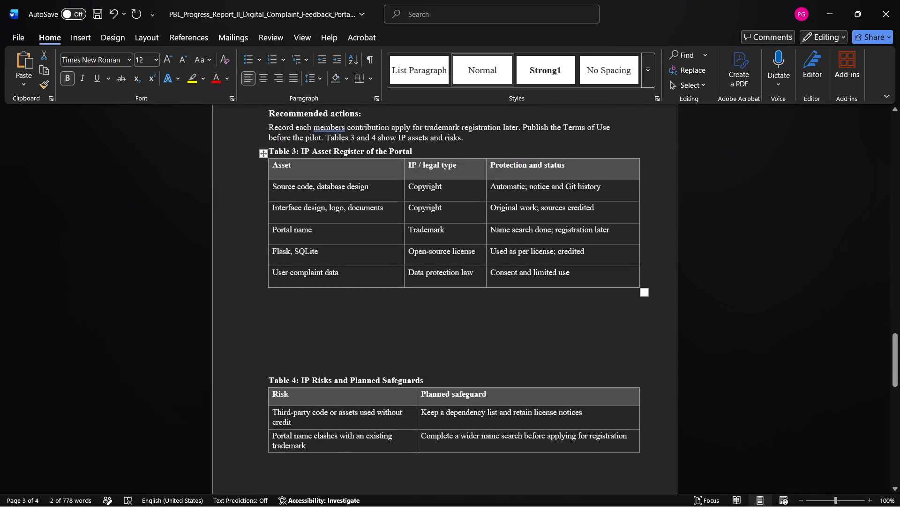
{"action": "left_click", "coordinate": [286, 347]}
{"action": "key", "text": "BackSpace"}
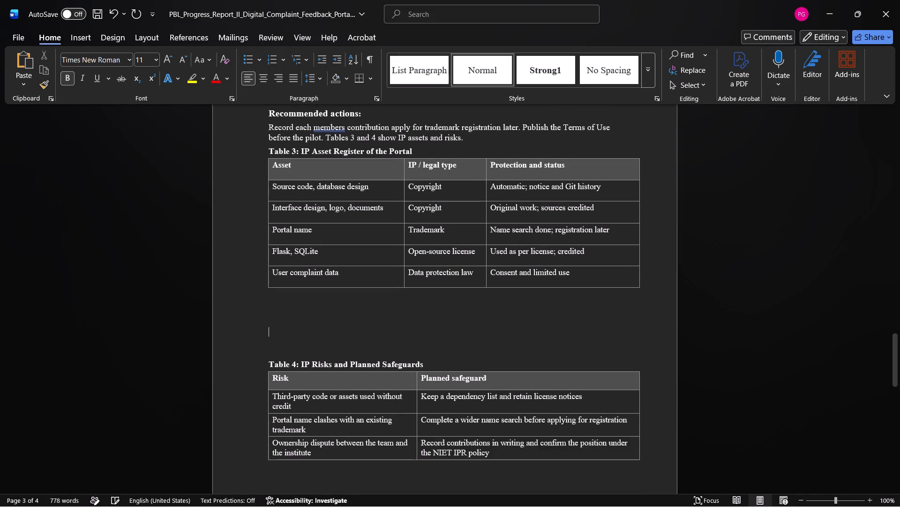
{"action": "key", "text": "BackSpace"}
{"action": "key", "text": "BackSpace"}
{"action": "key", "text": "BackSpace"}
{"action": "key", "text": "BackSpace"}
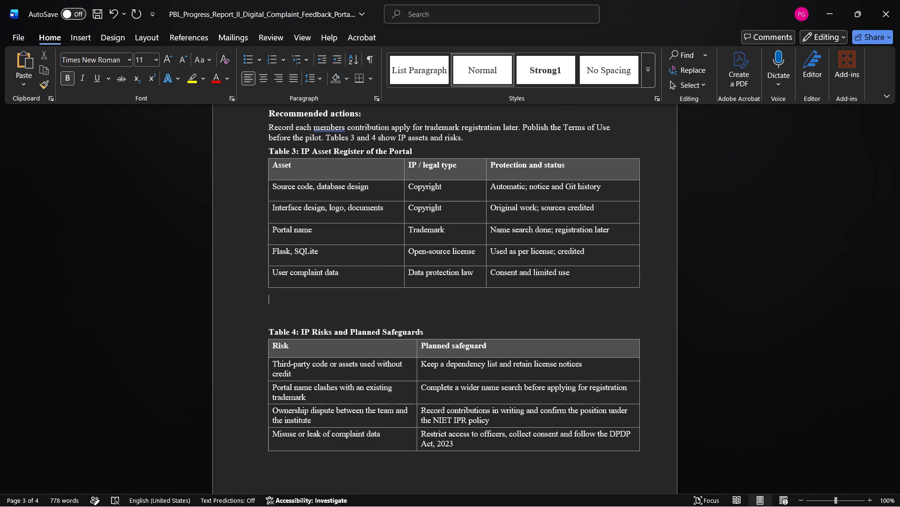
{"action": "key", "text": "Down"}
{"action": "key", "text": "BackSpace"}
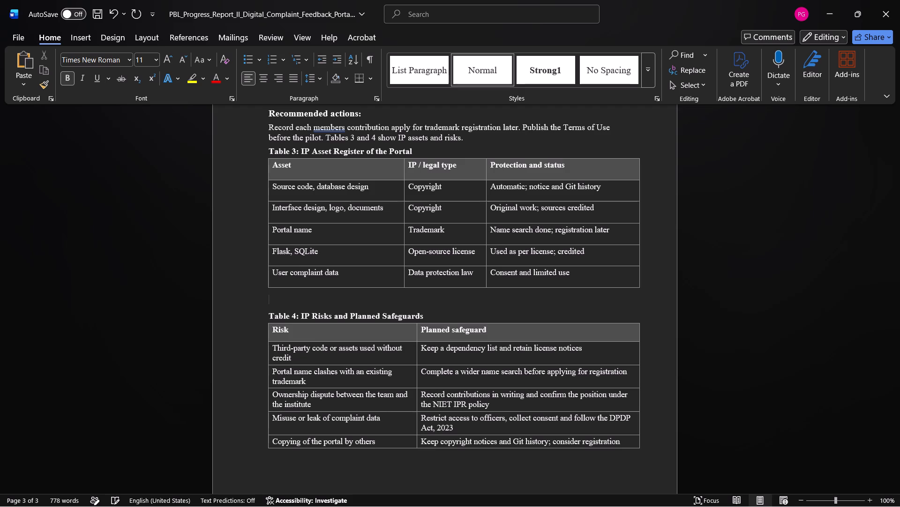
Complete the Program and Branch Name line on the first page as "B.tech, AIML".
{"action": "scroll", "coordinate": [370, 309], "scroll_direction": "up", "scroll_amount": 3}
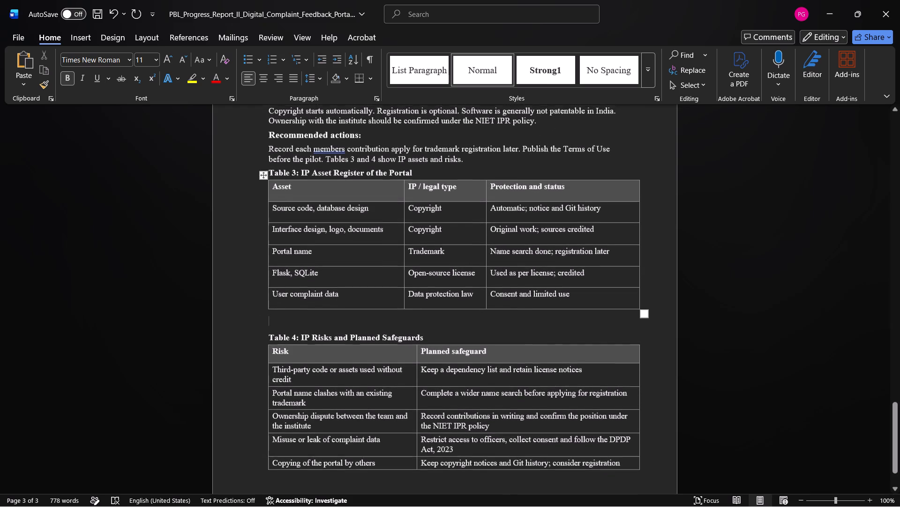
{"action": "scroll", "coordinate": [370, 309], "scroll_direction": "up", "scroll_amount": 4}
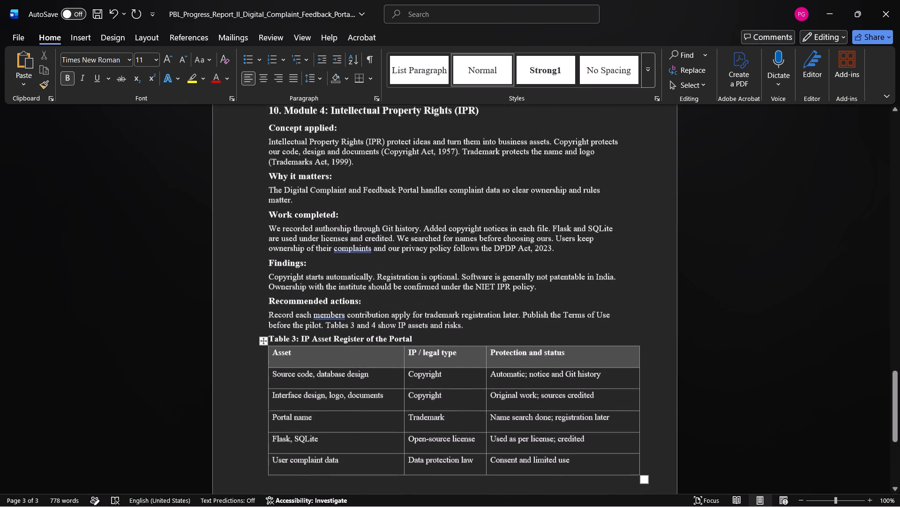
{"action": "scroll", "coordinate": [370, 309], "scroll_direction": "up", "scroll_amount": 4}
{"action": "scroll", "coordinate": [370, 309], "scroll_direction": "down", "scroll_amount": 1}
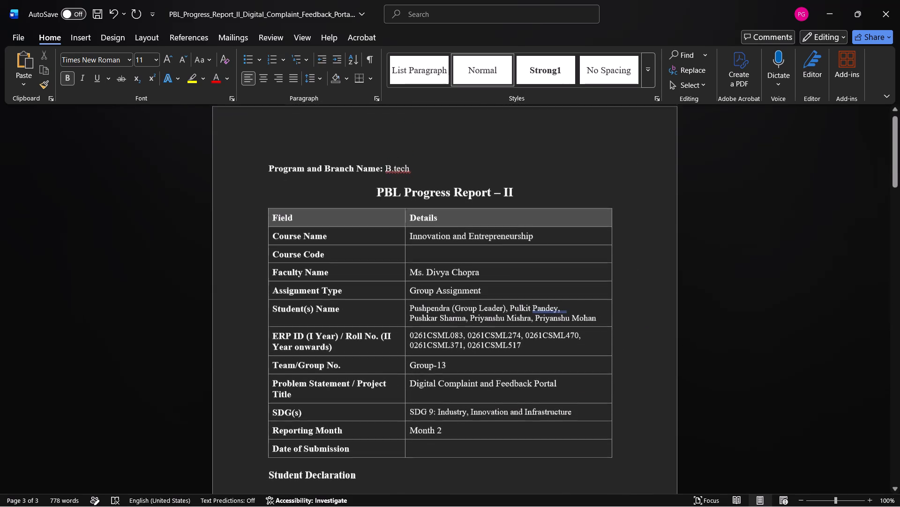
{"action": "scroll", "coordinate": [370, 309], "scroll_direction": "down", "scroll_amount": 1}
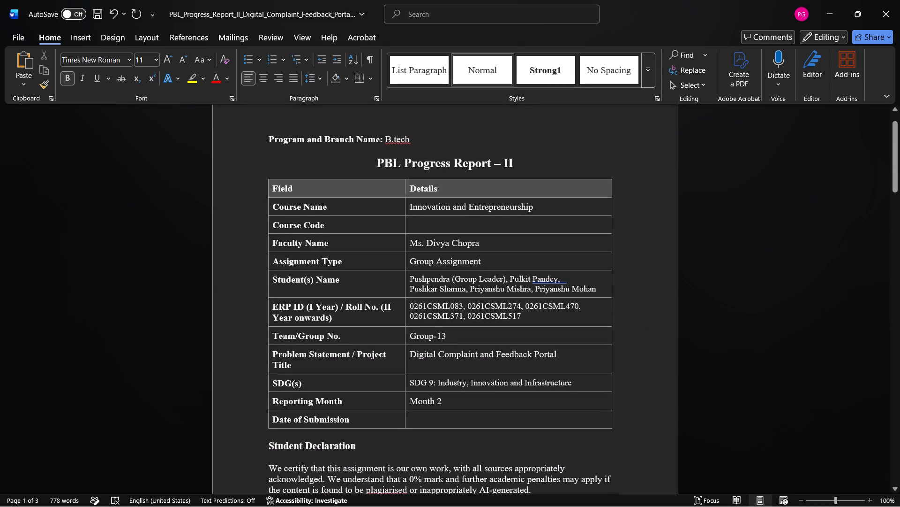
{"action": "left_click", "coordinate": [435, 134]}
{"action": "key", "text": "BackSpace"}
{"action": "key", "text": "comma"}
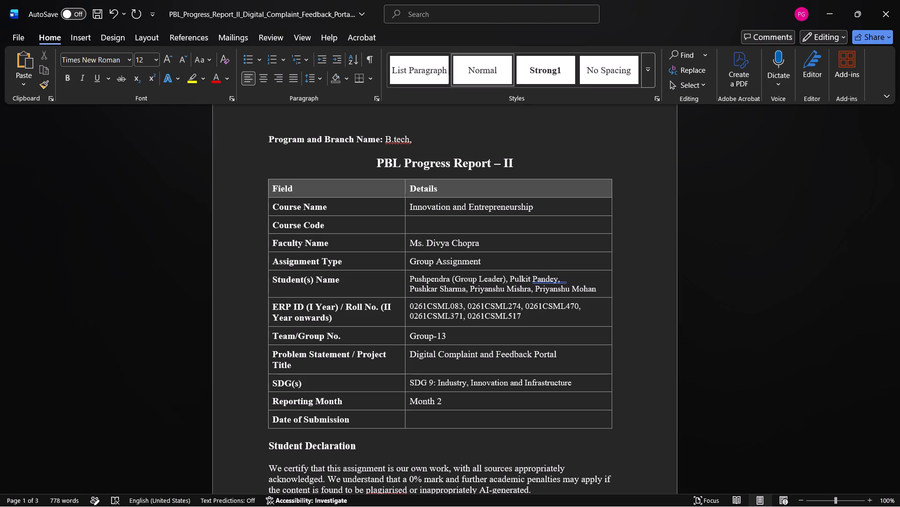
{"action": "key", "text": "space"}
{"action": "key", "text": "shift+a"}
{"action": "type", "text": "IML"}
{"action": "key", "text": "space"}
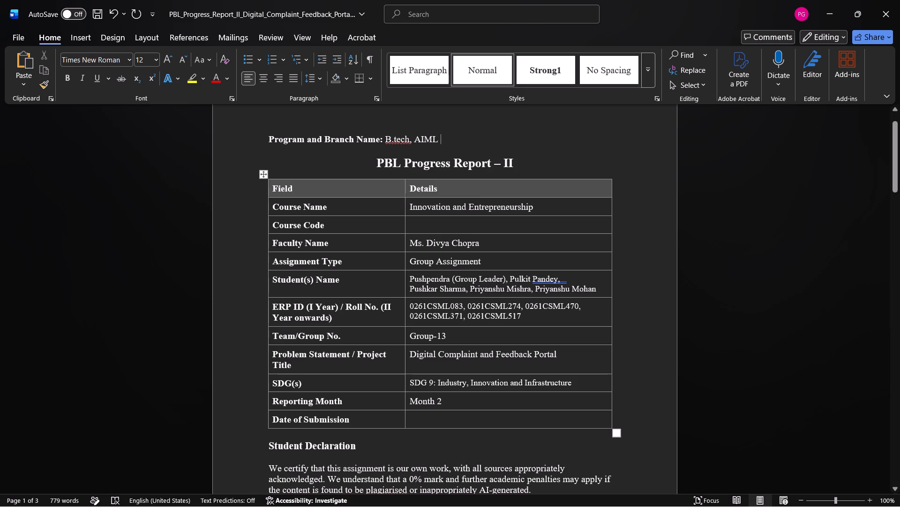
Shorten the SDG(s) entry in the report details table to "SDG 9".
{"action": "left_click_drag", "start_coordinate": [437, 381], "coordinate": [572, 380]}
{"action": "left_click", "coordinate": [572, 380]}
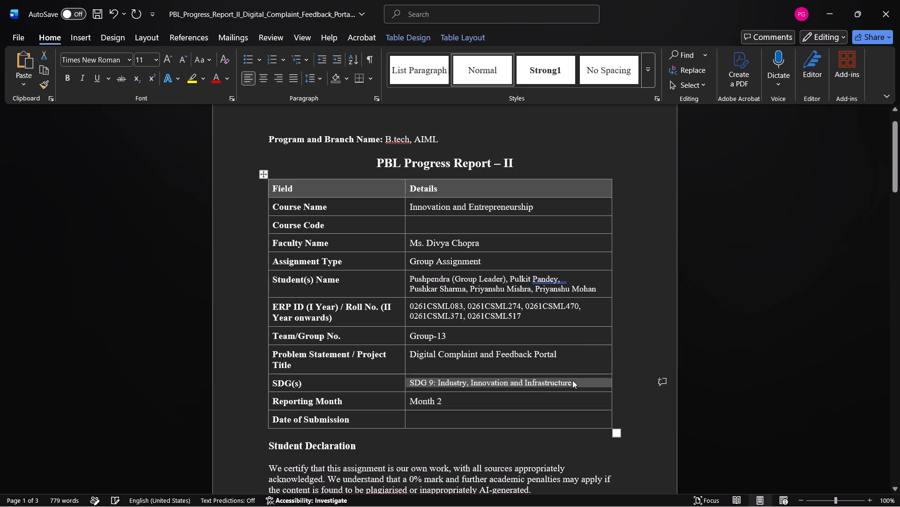
{"action": "left_click_drag", "start_coordinate": [572, 383], "coordinate": [450, 380]}
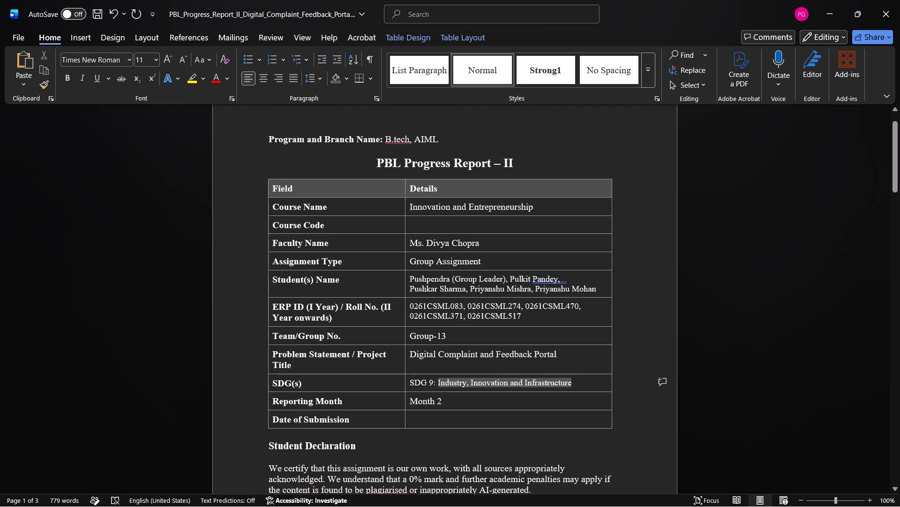
{"action": "left_click_drag", "start_coordinate": [450, 380], "coordinate": [442, 379]}
{"action": "key", "text": "BackSpace"}
{"action": "key", "text": "BackSpace"}
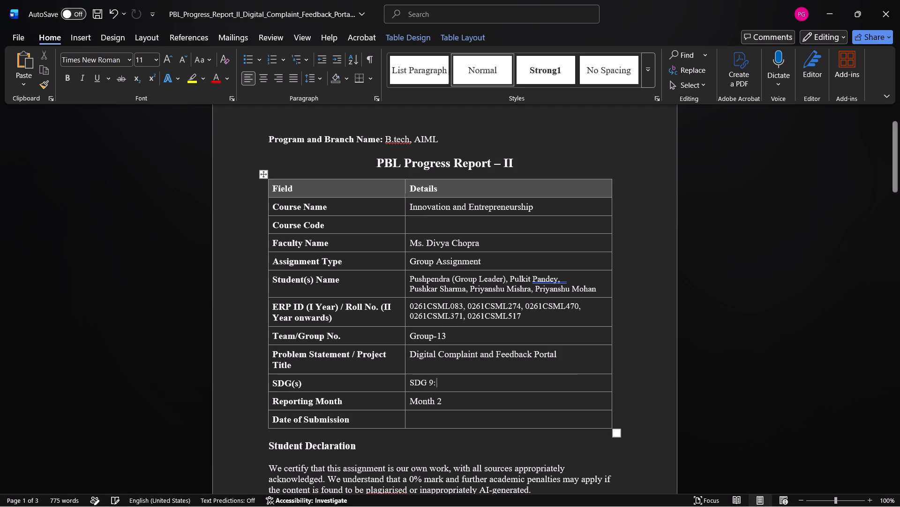
{"action": "key", "text": "BackSpace"}
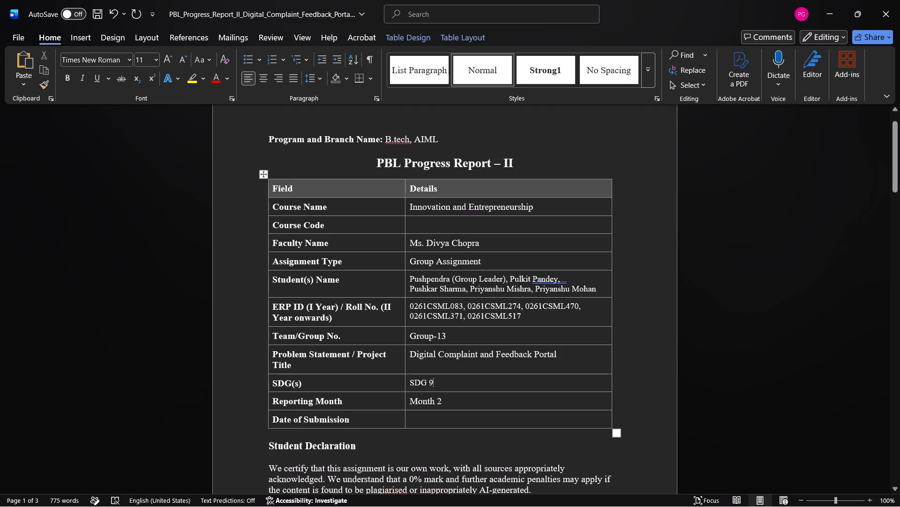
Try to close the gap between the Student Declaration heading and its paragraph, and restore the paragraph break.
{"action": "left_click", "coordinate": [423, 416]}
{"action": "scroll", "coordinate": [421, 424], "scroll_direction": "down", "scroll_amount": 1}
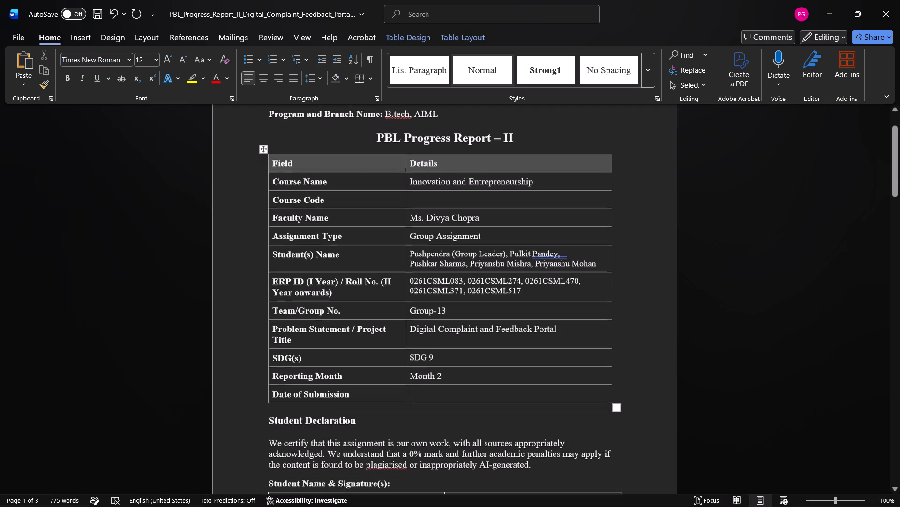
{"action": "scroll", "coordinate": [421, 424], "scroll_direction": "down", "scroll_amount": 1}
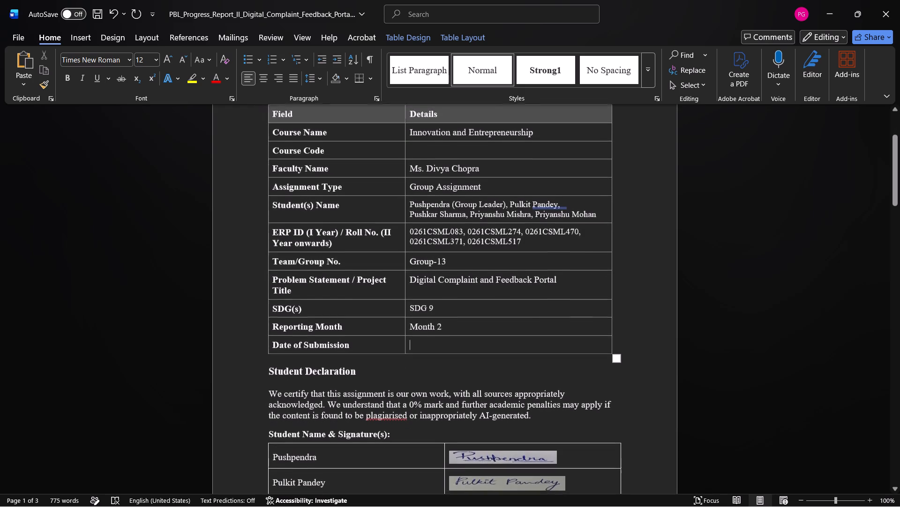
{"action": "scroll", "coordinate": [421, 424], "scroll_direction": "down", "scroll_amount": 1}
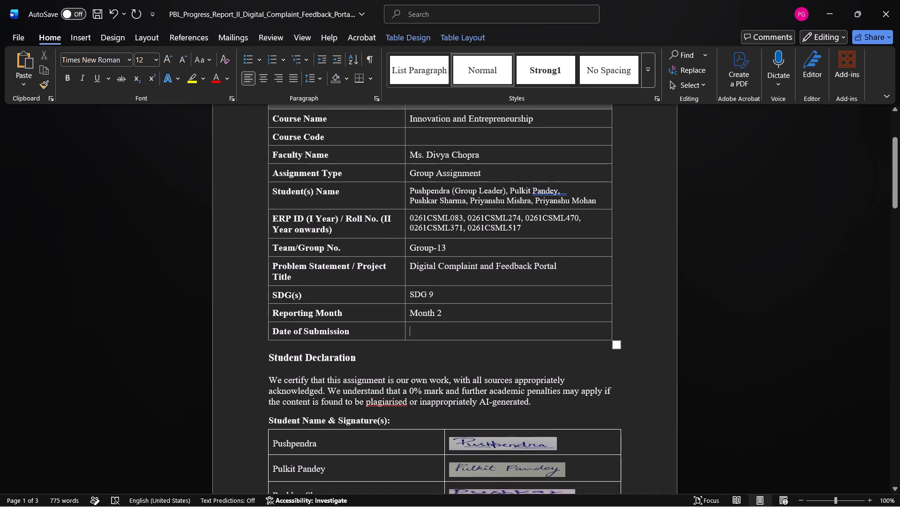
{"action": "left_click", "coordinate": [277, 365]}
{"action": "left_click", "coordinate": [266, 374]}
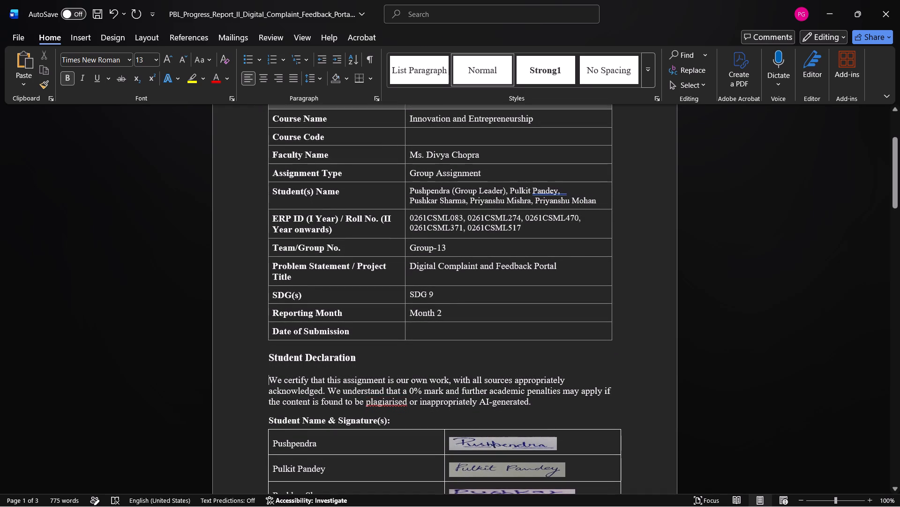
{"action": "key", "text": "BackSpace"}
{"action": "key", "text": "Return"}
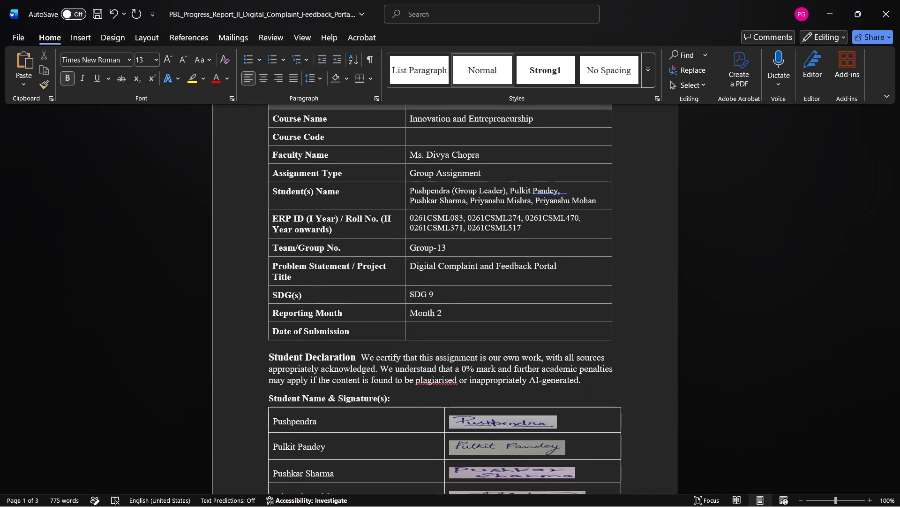
Replace the blank underscore line after "Date:" below the student signatures with 2/11/2026.
{"action": "scroll", "coordinate": [266, 374], "scroll_direction": "down", "scroll_amount": 1}
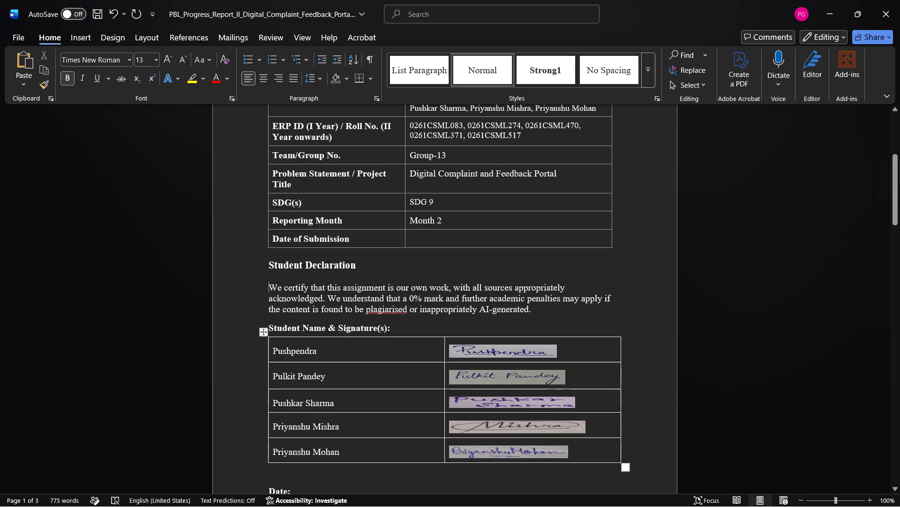
{"action": "scroll", "coordinate": [352, 313], "scroll_direction": "down", "scroll_amount": 2}
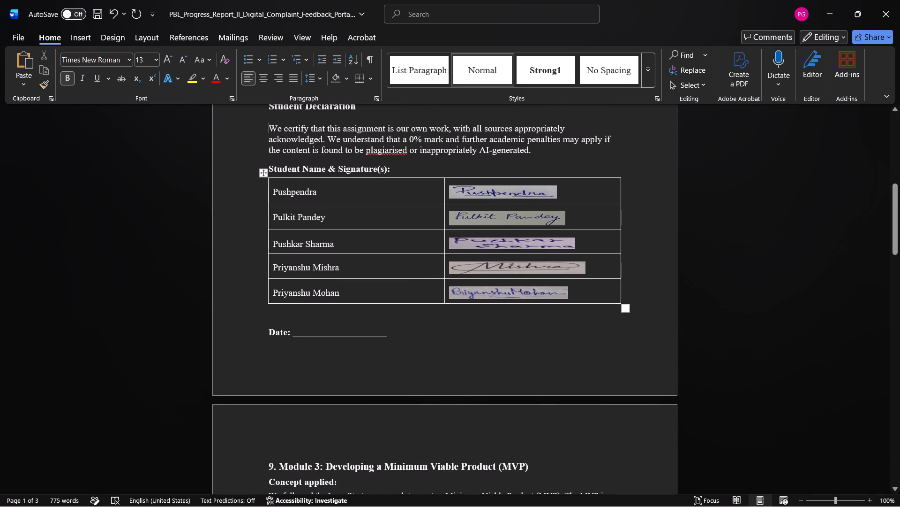
{"action": "left_click", "coordinate": [395, 333]}
{"action": "key", "text": "BackSpace"}
{"action": "key", "text": "BackSpace"}
{"action": "key", "text": "BackSpace"}
{"action": "key", "text": "BackSpace"}
{"action": "key", "text": "BackSpace"}
{"action": "key", "text": "BackSpace"}
{"action": "key", "text": "BackSpace"}
{"action": "key", "text": "BackSpace"}
{"action": "key", "text": "BackSpace"}
{"action": "key", "text": "BackSpace"}
{"action": "key", "text": "BackSpace"}
{"action": "key", "text": "BackSpace"}
{"action": "key", "text": "BackSpace"}
{"action": "key", "text": "BackSpace"}
{"action": "key", "text": "BackSpace"}
{"action": "key", "text": "BackSpace"}
{"action": "key", "text": "BackSpace"}
{"action": "key", "text": "BackSpace"}
{"action": "key", "text": "BackSpace"}
{"action": "key", "text": "BackSpace"}
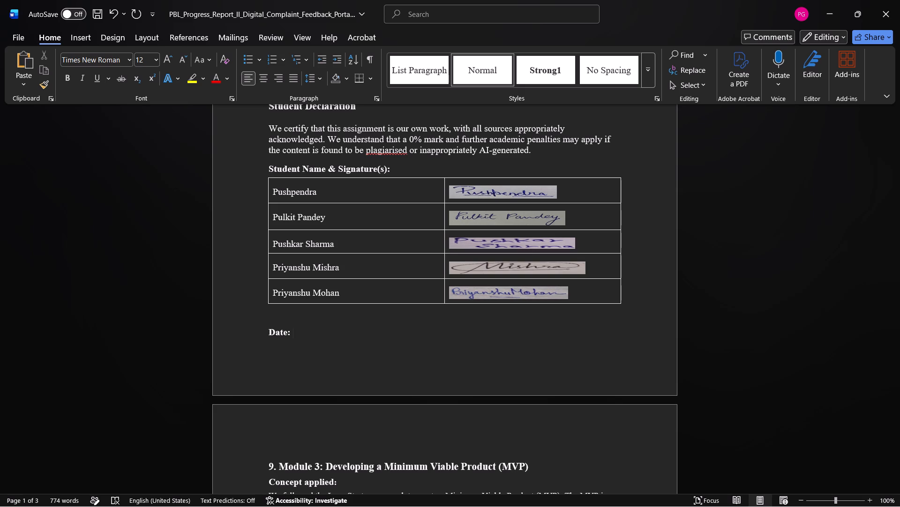
{"action": "type", "text": "2/11"}
{"action": "type", "text": "/2026"}
Fill in the Date of Submission in the report details table as 2/11/2026.
{"action": "scroll", "coordinate": [414, 315], "scroll_direction": "up", "scroll_amount": 1}
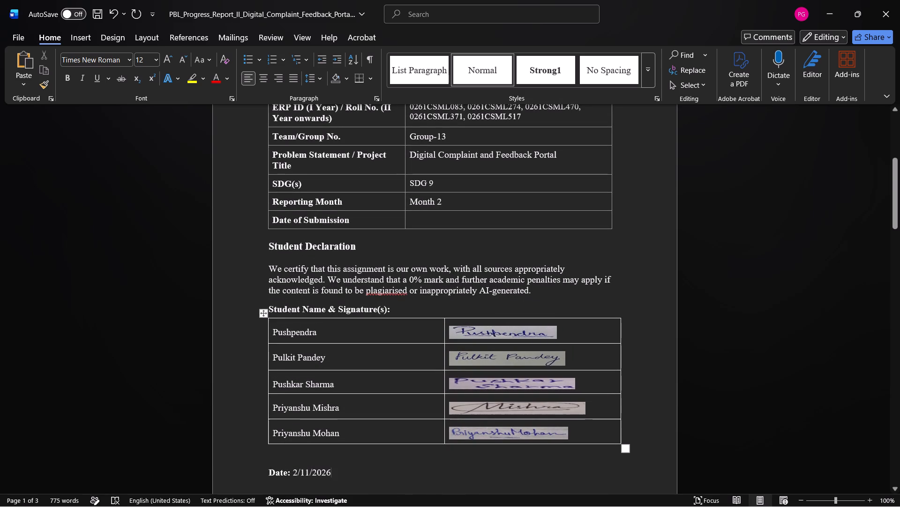
{"action": "left_click", "coordinate": [447, 220]}
{"action": "type", "text": "2/11/2026"}
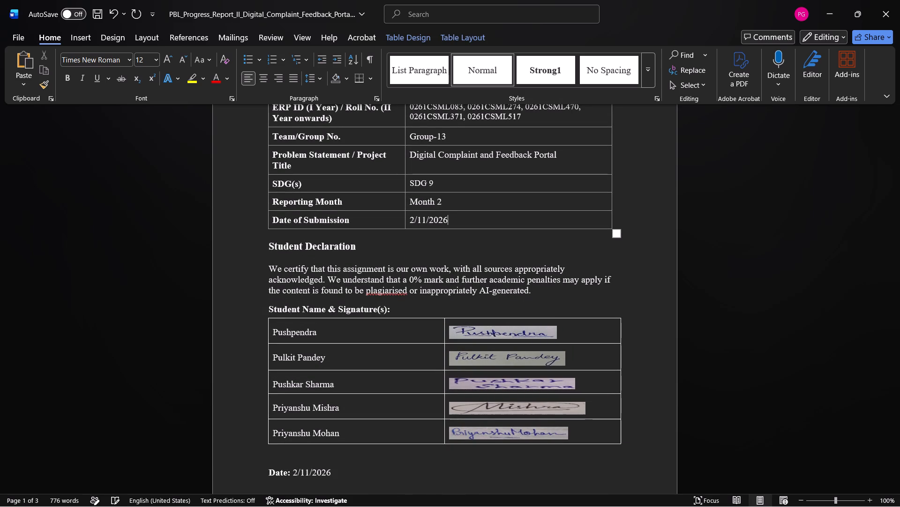
{"action": "left_click", "coordinate": [724, 277]}
Insert "the" before "features" in the Concept applied paragraph of Module 3.
{"action": "scroll", "coordinate": [643, 265], "scroll_direction": "down", "scroll_amount": 1}
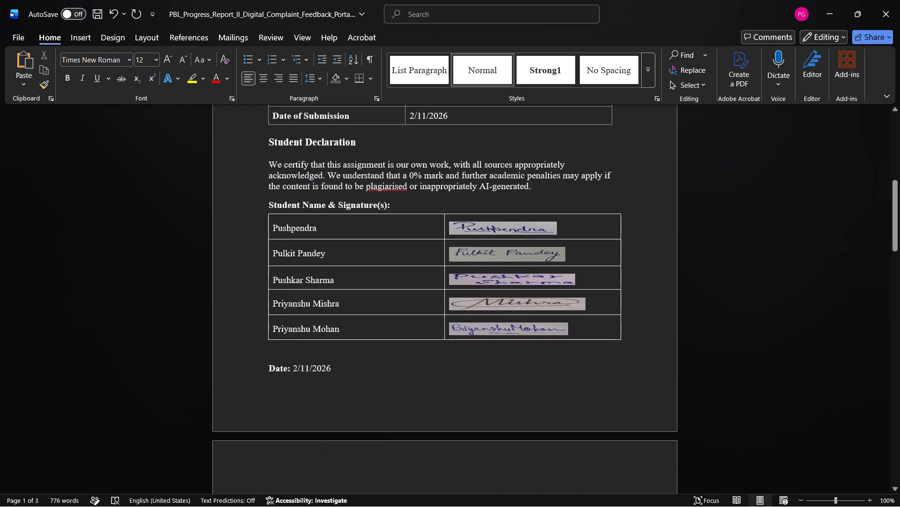
{"action": "scroll", "coordinate": [643, 265], "scroll_direction": "down", "scroll_amount": 1}
{"action": "scroll", "coordinate": [643, 265], "scroll_direction": "up", "scroll_amount": 1}
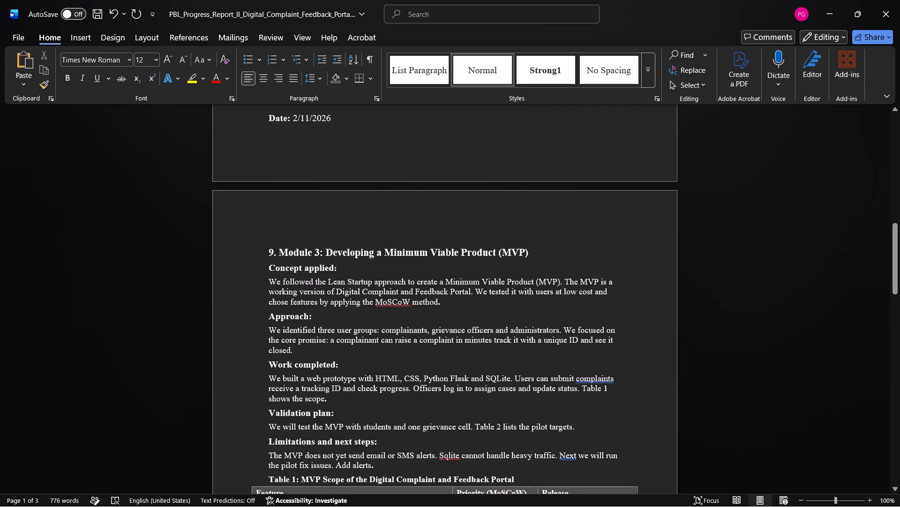
{"action": "scroll", "coordinate": [326, 293], "scroll_direction": "up", "scroll_amount": 2, "text": "ctrl"}
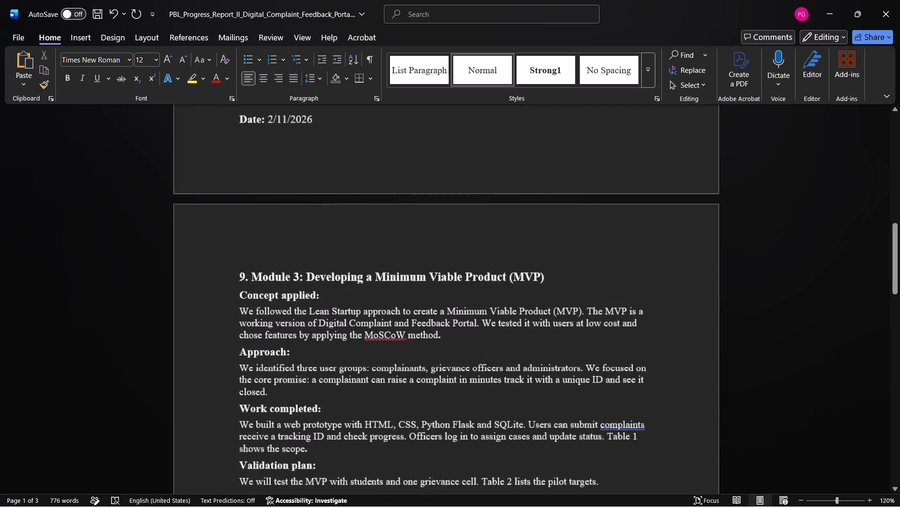
{"action": "scroll", "coordinate": [326, 293], "scroll_direction": "up", "scroll_amount": 1, "text": "ctrl"}
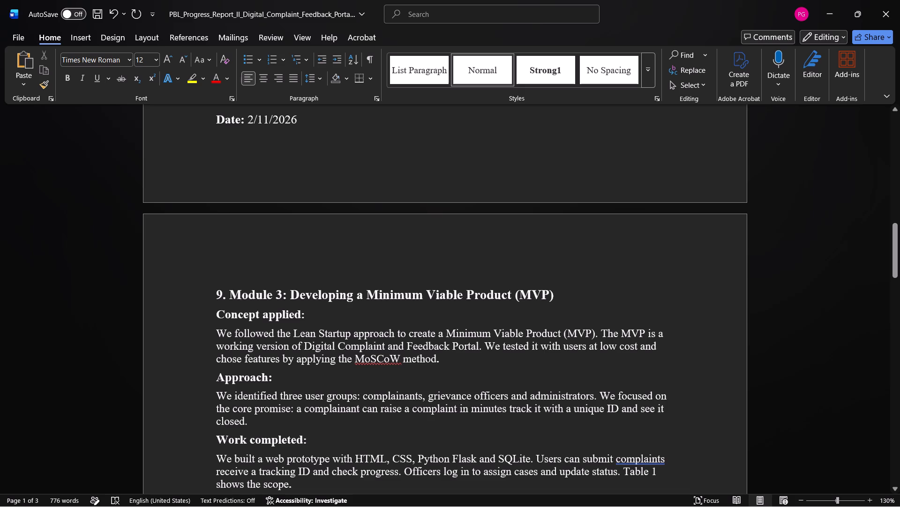
{"action": "scroll", "coordinate": [497, 344], "scroll_direction": "down", "scroll_amount": 1}
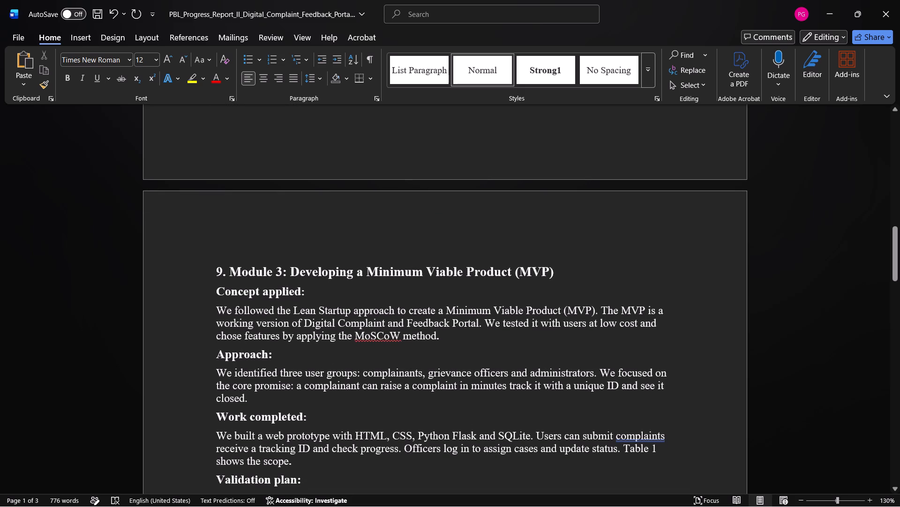
{"action": "left_click", "coordinate": [240, 335]}
{"action": "key", "text": "space"}
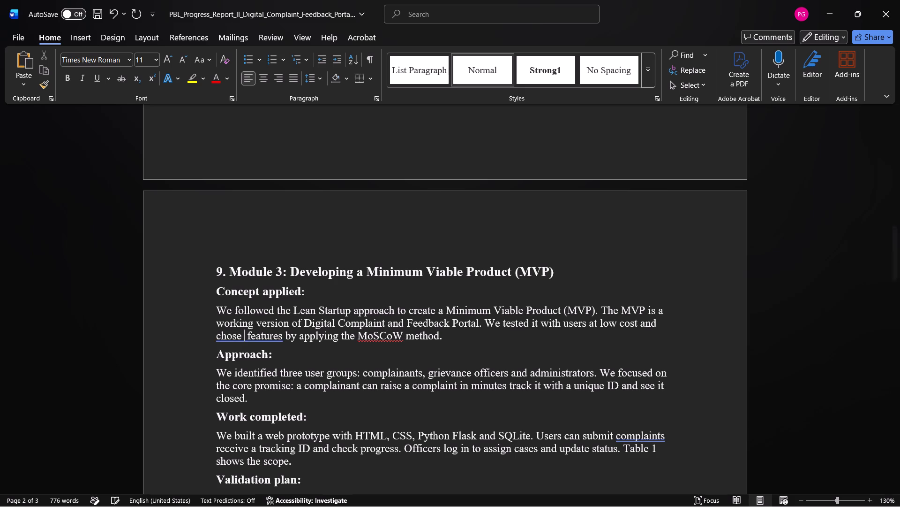
{"action": "type", "text": "the"}
{"action": "key", "text": "space"}
{"action": "key", "text": "BackSpace"}
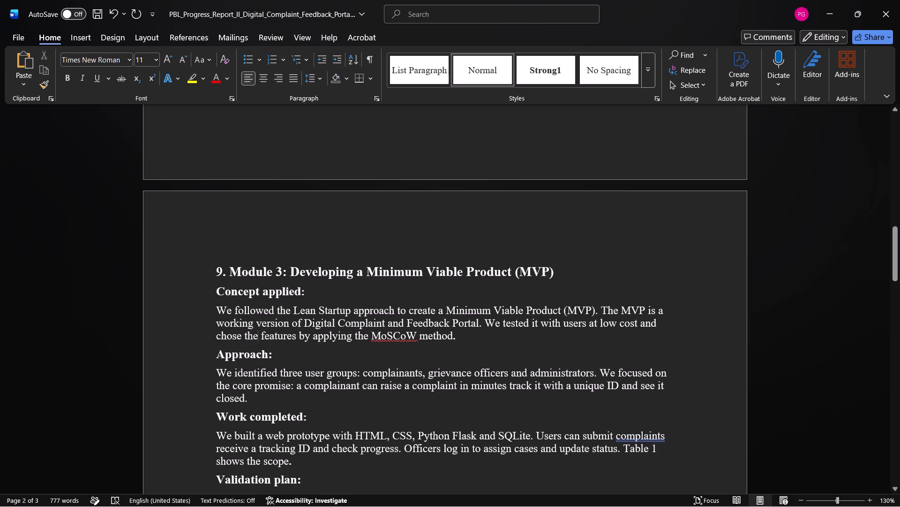
Underline the "Concept applied:" and "Approach:" subheadings in Module 3.
{"action": "scroll", "coordinate": [416, 346], "scroll_direction": "down", "scroll_amount": 1}
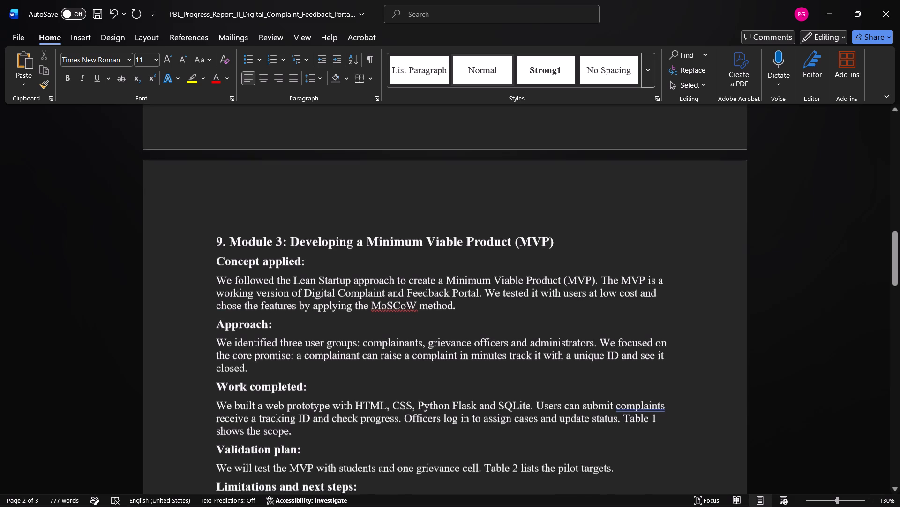
{"action": "scroll", "coordinate": [416, 346], "scroll_direction": "down", "scroll_amount": 2}
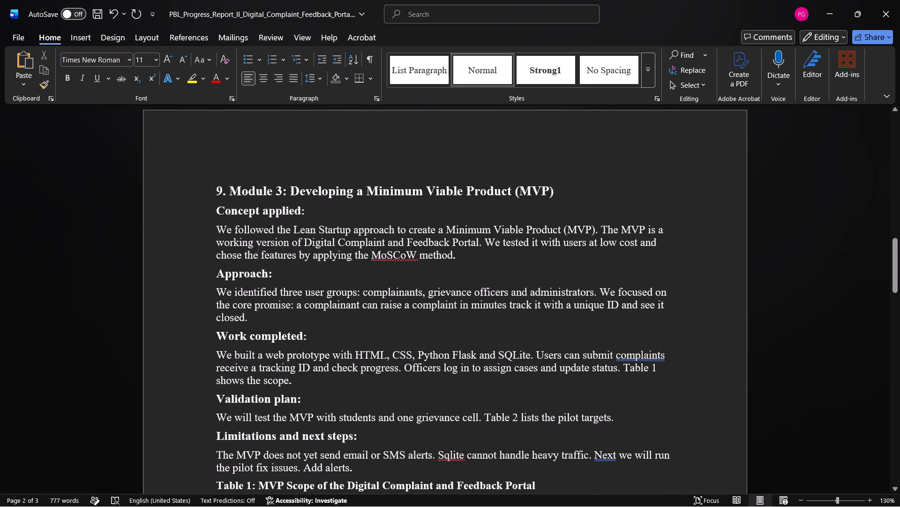
{"action": "left_click", "coordinate": [240, 208]}
{"action": "left_click_drag", "start_coordinate": [214, 209], "coordinate": [307, 207]}
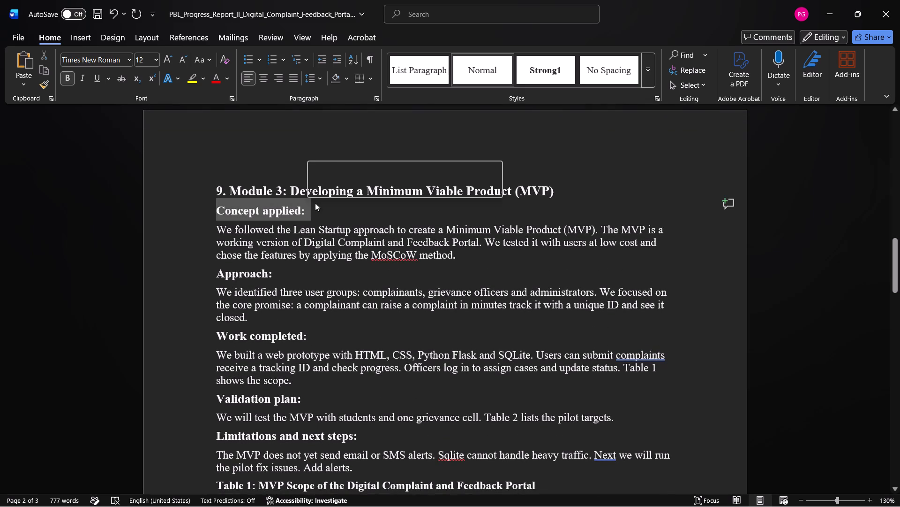
{"action": "left_click", "coordinate": [342, 185]}
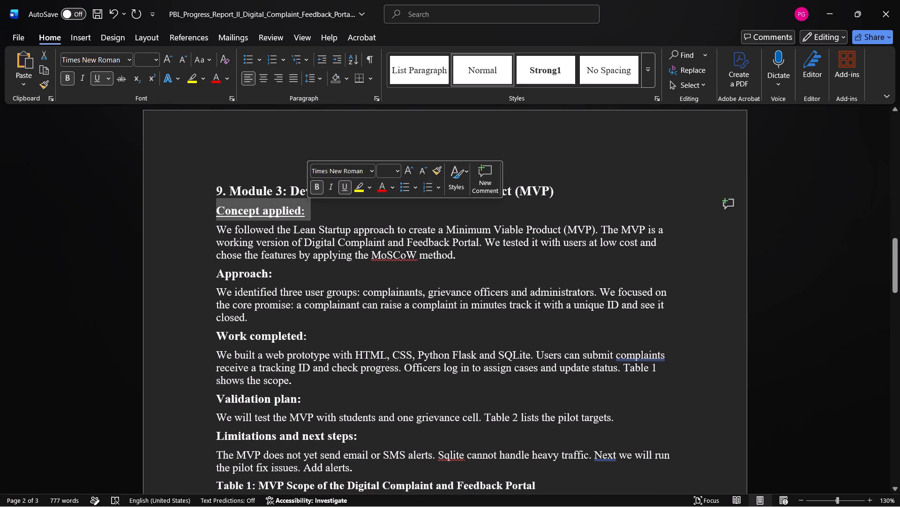
{"action": "left_click", "coordinate": [196, 250]}
{"action": "left_click", "coordinate": [192, 286]}
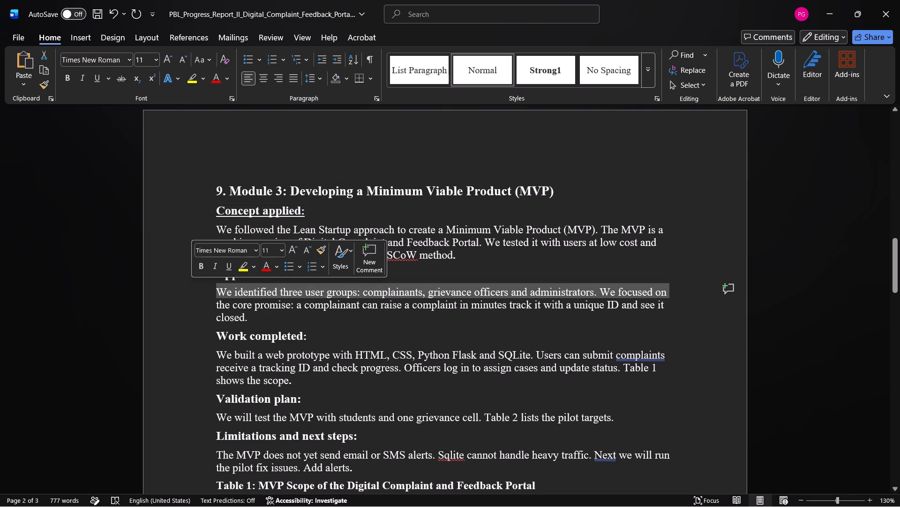
{"action": "left_click", "coordinate": [199, 286]}
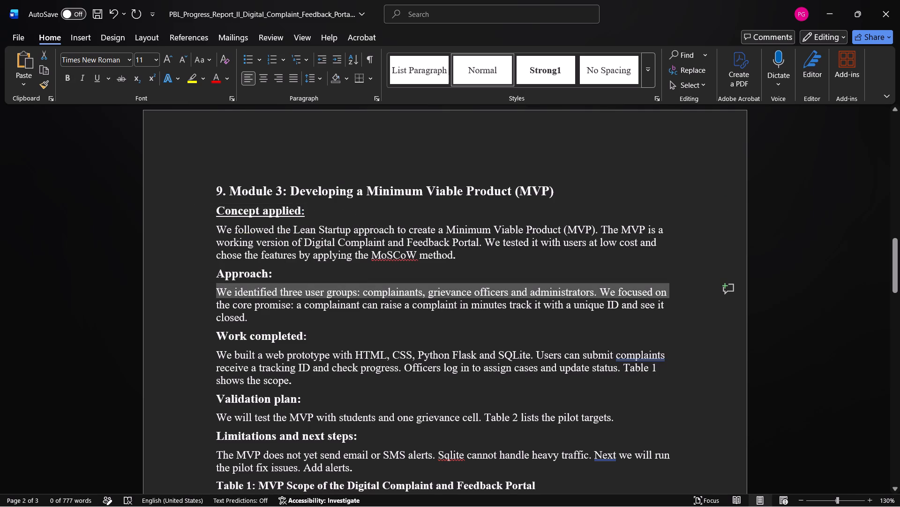
{"action": "left_click_drag", "start_coordinate": [222, 275], "coordinate": [279, 272]}
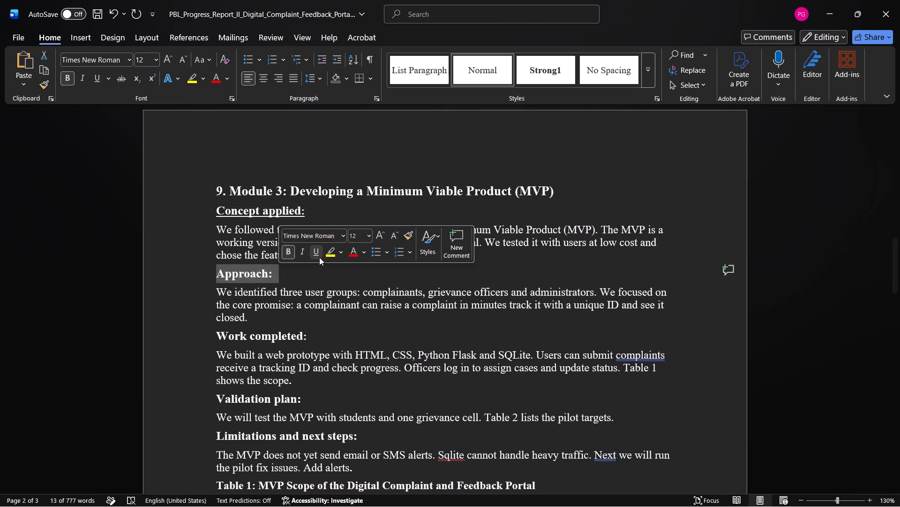
{"action": "left_click", "coordinate": [320, 256]}
Underline the "Work completed:", "Validation plan:" and "Limitations and next steps:" subheadings in Module 3.
{"action": "left_click_drag", "start_coordinate": [216, 334], "coordinate": [311, 330]}
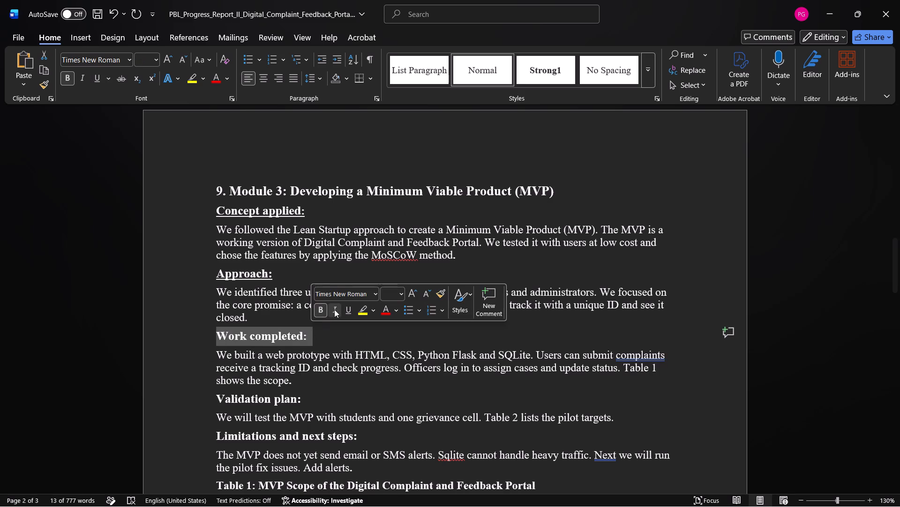
{"action": "left_click", "coordinate": [348, 308]}
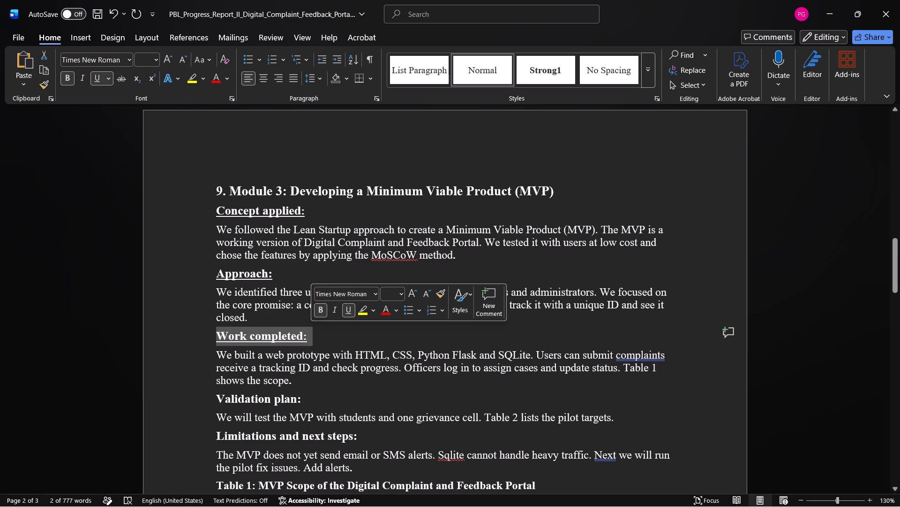
{"action": "left_click_drag", "start_coordinate": [218, 399], "coordinate": [315, 392]}
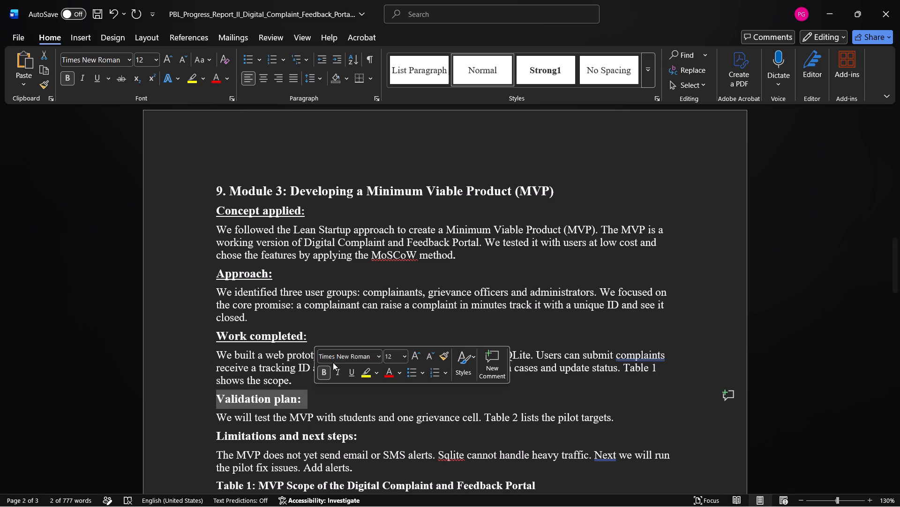
{"action": "left_click", "coordinate": [350, 371]}
{"action": "scroll", "coordinate": [162, 409], "scroll_direction": "down", "scroll_amount": 1}
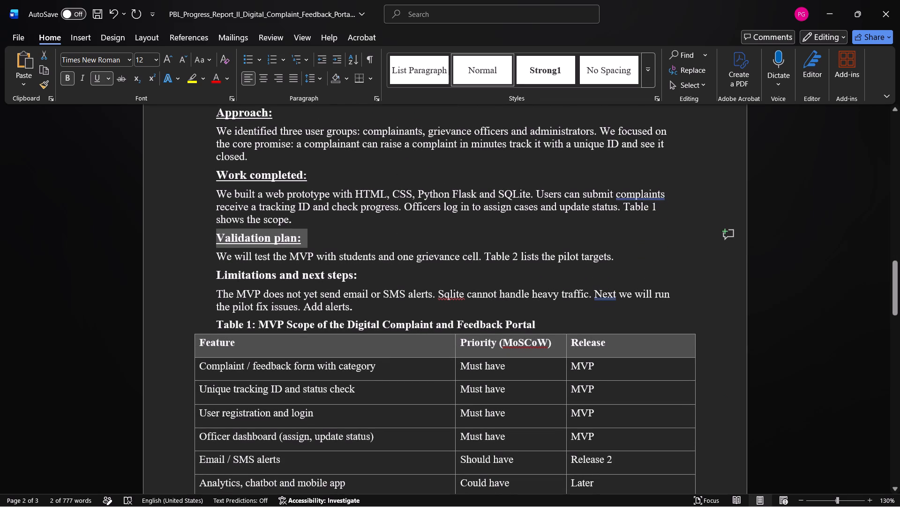
{"action": "left_click_drag", "start_coordinate": [214, 272], "coordinate": [346, 271]}
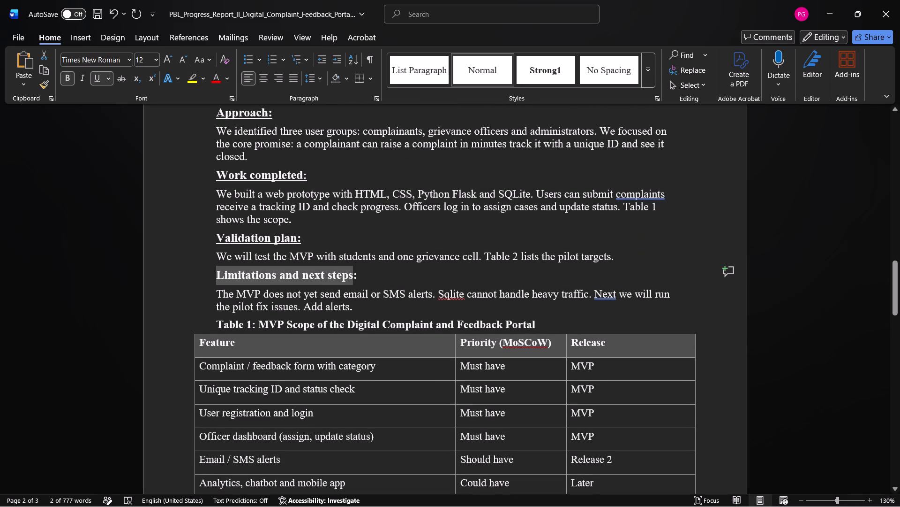
{"action": "left_click_drag", "start_coordinate": [346, 271], "coordinate": [356, 271]}
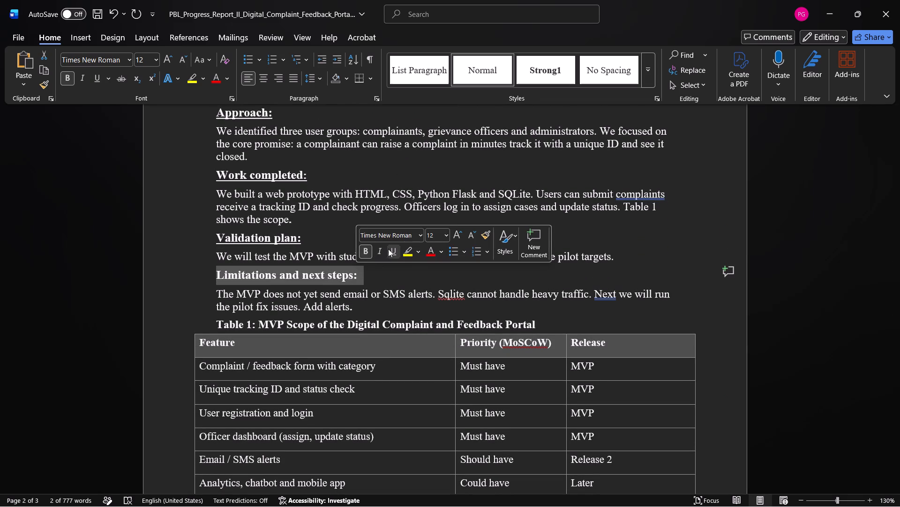
{"action": "left_click", "coordinate": [388, 249]}
{"action": "left_click", "coordinate": [191, 276]}
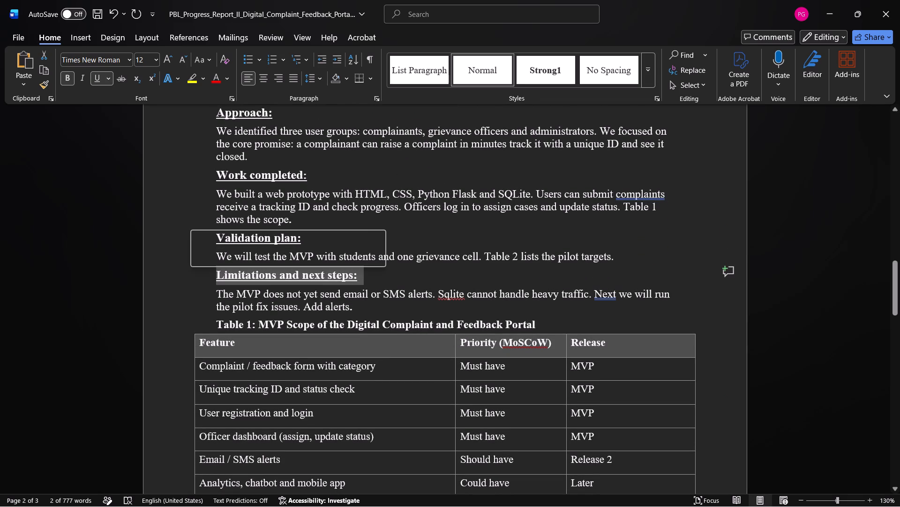
{"action": "left_click", "coordinate": [198, 283]}
Capitalize "Complainants" where the three user groups are listed in the Approach paragraph.
{"action": "scroll", "coordinate": [232, 212], "scroll_direction": "up", "scroll_amount": 1}
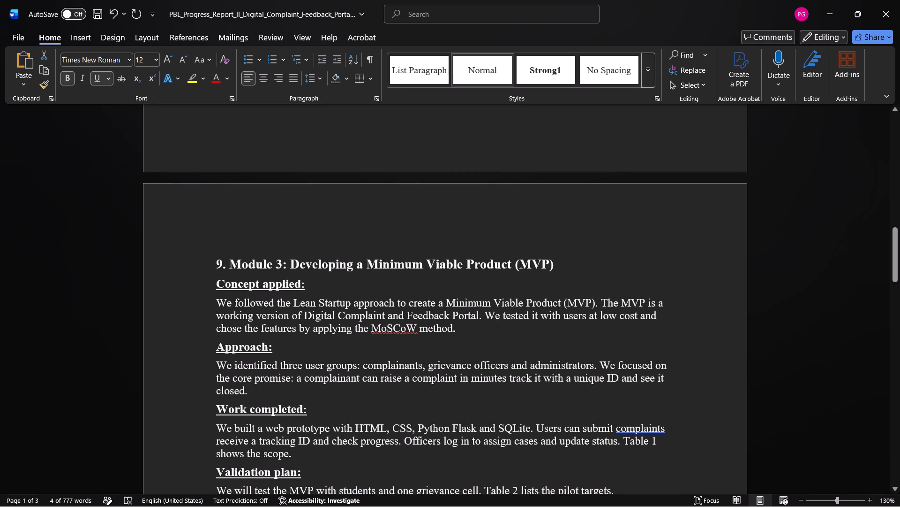
{"action": "scroll", "coordinate": [235, 330], "scroll_direction": "down", "scroll_amount": 1}
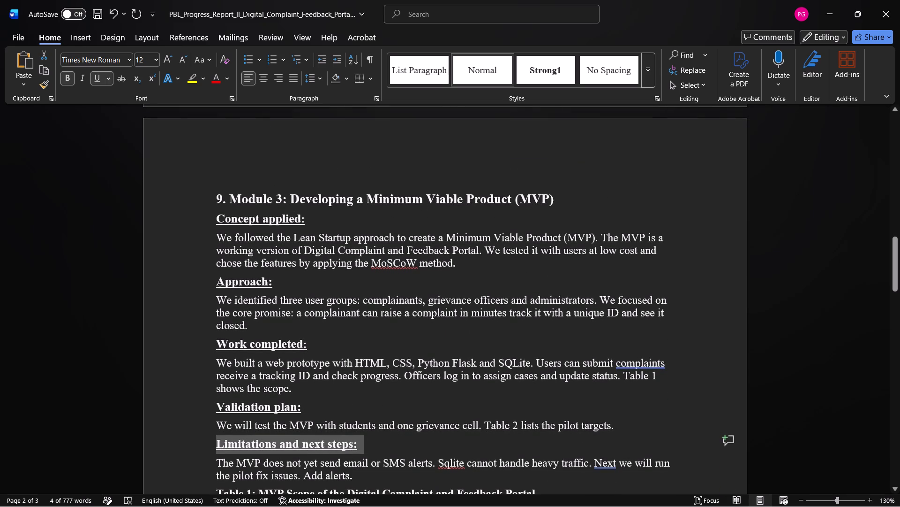
{"action": "left_click", "coordinate": [364, 299]}
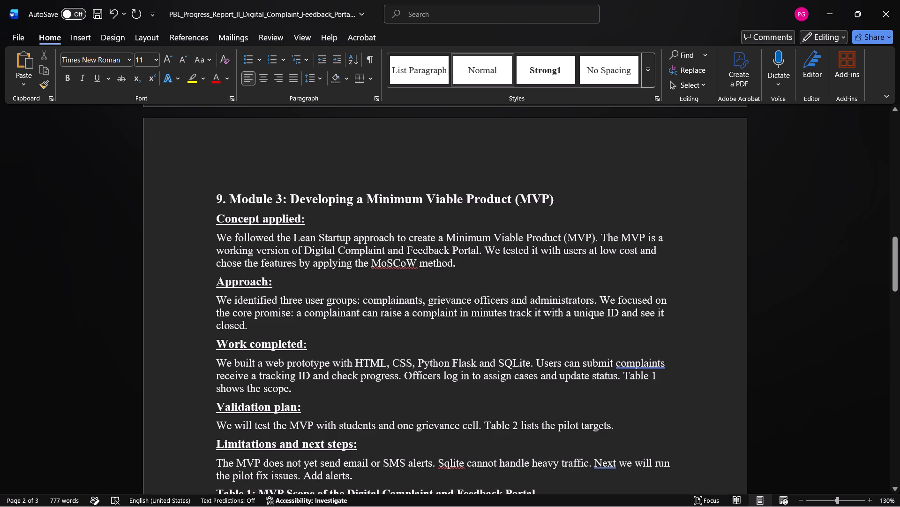
{"action": "left_click", "coordinate": [371, 302]}
{"action": "key", "text": "Left"}
{"action": "key", "text": "BackSpace"}
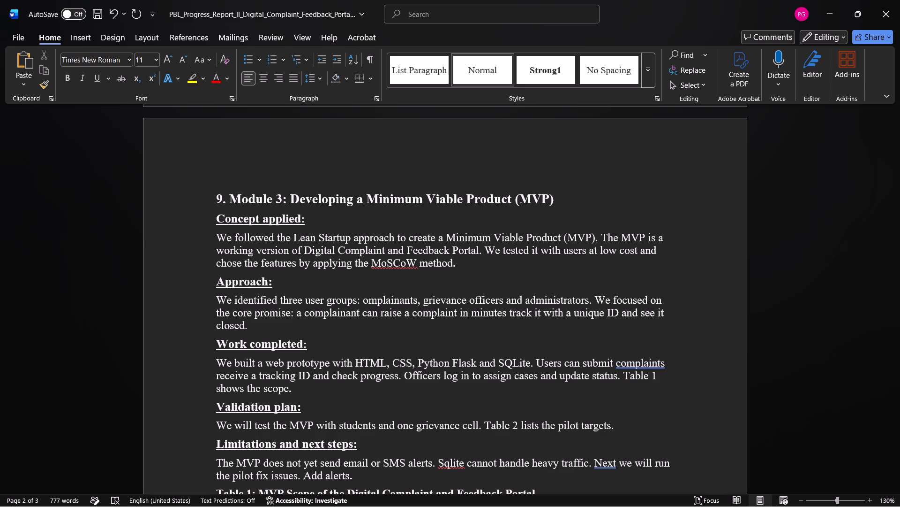
{"action": "key", "text": "shift+c"}
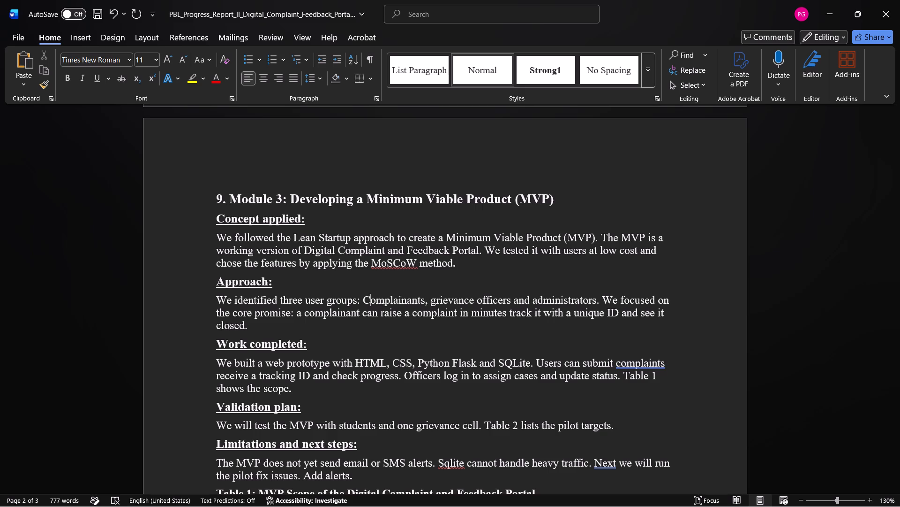
Break the Approach paragraph before "Complainants" and make the new line item 1 of a numbered list.
{"action": "key", "text": "Left"}
{"action": "key", "text": "Return"}
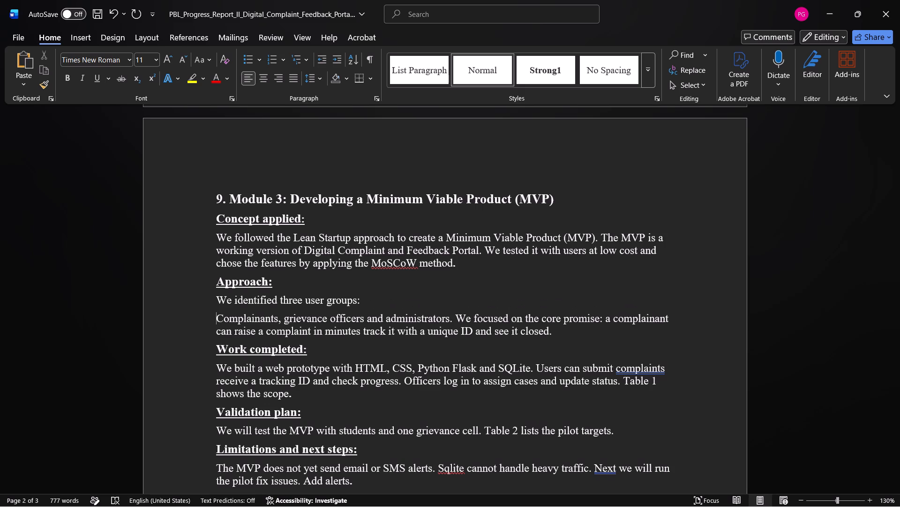
{"action": "type", "text": "1."}
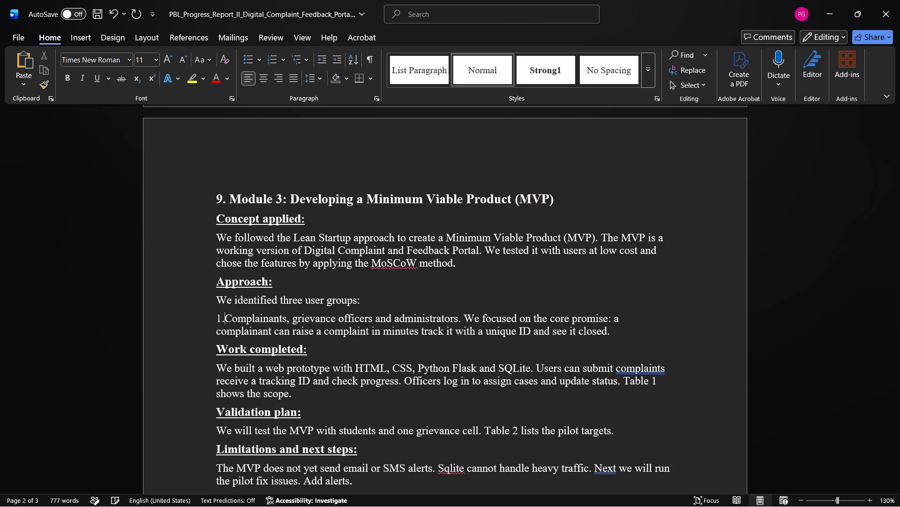
{"action": "key", "text": "space"}
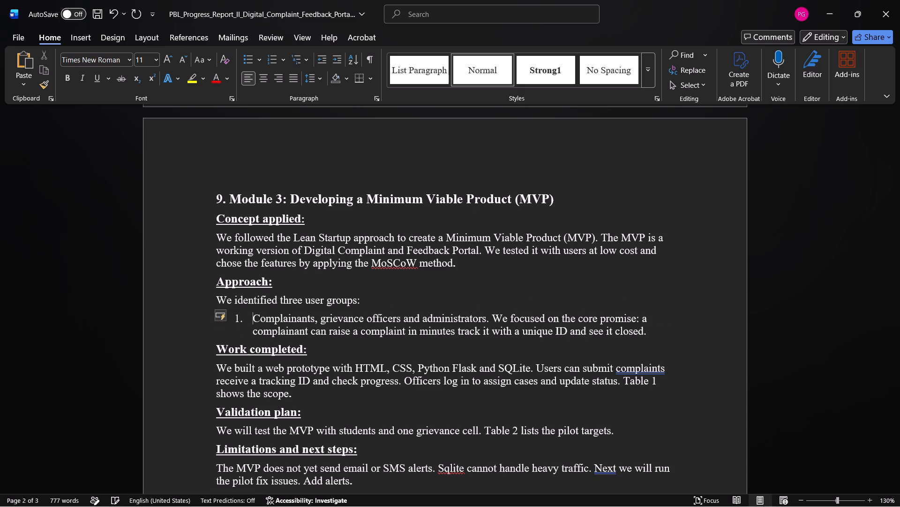
Replace the comma after "Complainants" in list item 1 with a period.
{"action": "key", "text": "Right"}
{"action": "key", "text": "Right"}
{"action": "key", "text": "Right"}
{"action": "key", "text": "Right"}
{"action": "key", "text": "Right"}
{"action": "key", "text": "Right"}
{"action": "key", "text": "Right"}
{"action": "key", "text": "Right"}
{"action": "key", "text": "Right"}
{"action": "key", "text": "Right"}
{"action": "key", "text": "Right"}
{"action": "key", "text": "Right"}
{"action": "key", "text": "Right"}
{"action": "key", "text": "Right"}
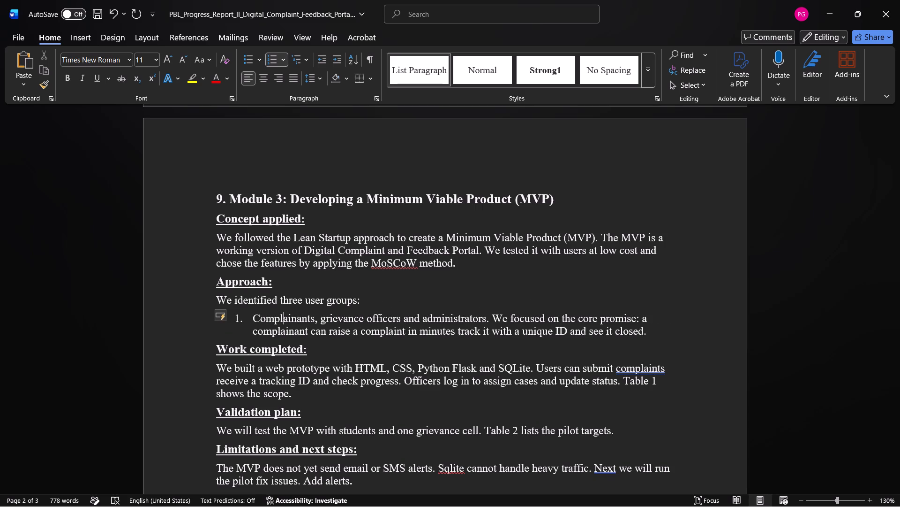
{"action": "key", "text": "Right"}
{"action": "key", "text": "Right"}
{"action": "key", "text": "Left"}
{"action": "key", "text": "Left"}
{"action": "key", "text": "Left"}
{"action": "key", "text": "BackSpace"}
{"action": "key", "text": "period"}
Split list item 1 after "Complainants." so that "grievance officers and administrators" starts item 2.
{"action": "key", "text": "Right"}
{"action": "key", "text": "BackSpace"}
{"action": "key", "text": "Return"}
Remove "and" after "grievance officers" in item 2, end it with a period, and break "administrators" onto item 3.
{"action": "key", "text": "Right"}
{"action": "key", "text": "Right"}
{"action": "key", "text": "Right"}
{"action": "key", "text": "Right"}
{"action": "key", "text": "Right"}
{"action": "key", "text": "Right"}
{"action": "key", "text": "Right"}
{"action": "key", "text": "Right"}
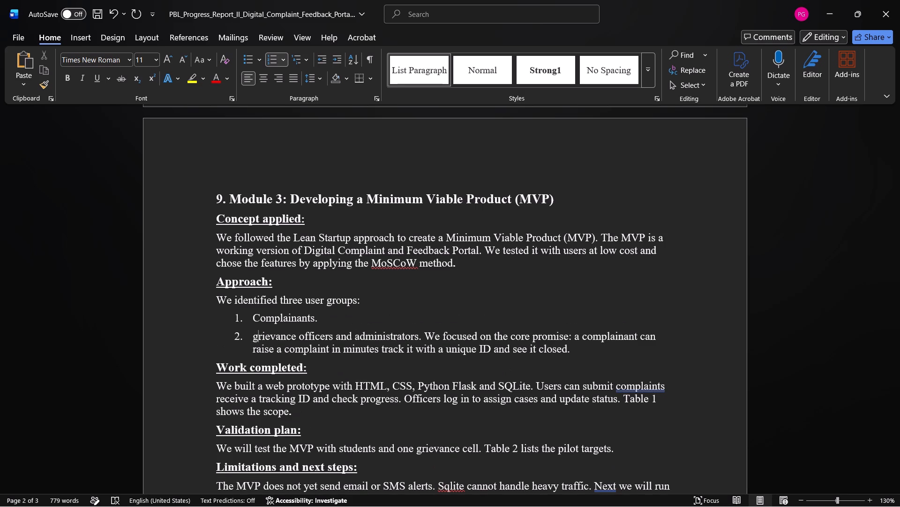
{"action": "key", "text": "Right"}
{"action": "key", "text": "Right"}
{"action": "key", "text": "Right"}
{"action": "key", "text": "Right"}
{"action": "key", "text": "Right"}
{"action": "key", "text": "Right"}
{"action": "key", "text": "Right"}
{"action": "key", "text": "Right"}
{"action": "key", "text": "Right"}
{"action": "key", "text": "Right"}
{"action": "key", "text": "Right"}
{"action": "key", "text": "Right"}
{"action": "key", "text": "Right"}
{"action": "key", "text": "Right"}
{"action": "key", "text": "Right"}
{"action": "key", "text": "Left"}
{"action": "key", "text": "BackSpace"}
{"action": "key", "text": "BackSpace"}
{"action": "key", "text": "BackSpace"}
{"action": "key", "text": "BackSpace"}
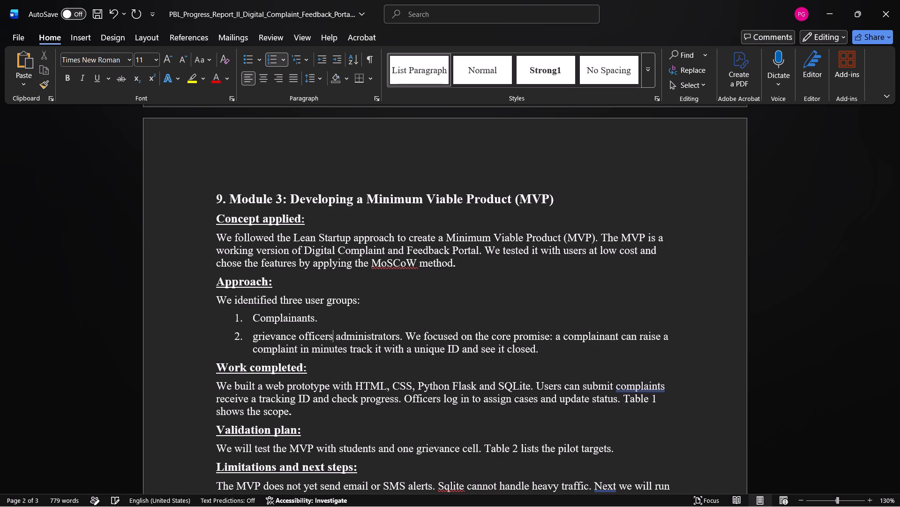
{"action": "key", "text": "period"}
{"action": "key", "text": "Return"}
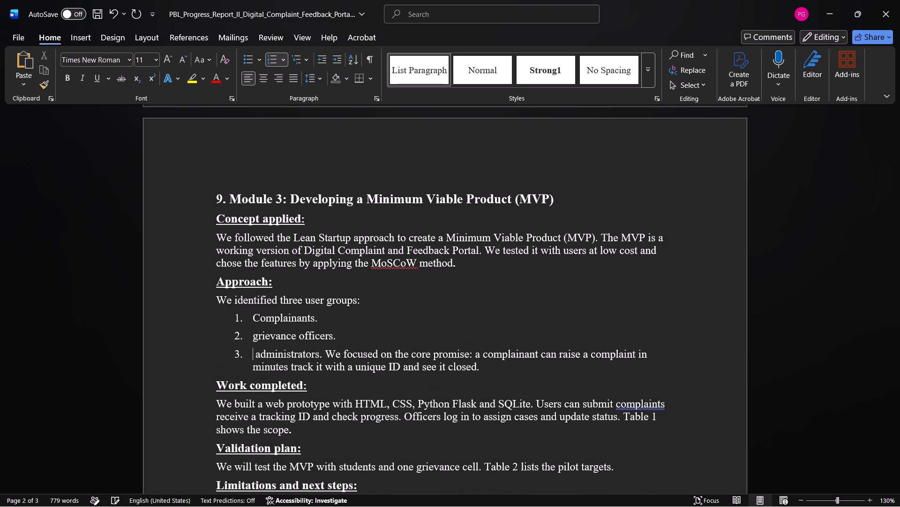
Split item 3 after "administrators." so the "We focused on the core promise" sentence starts its own line.
{"action": "key", "text": "Right"}
{"action": "key", "text": "Right"}
{"action": "key", "text": "Right"}
{"action": "key", "text": "Right"}
{"action": "key", "text": "Right"}
{"action": "key", "text": "Right"}
{"action": "key", "text": "Right"}
{"action": "key", "text": "Right"}
{"action": "key", "text": "Right"}
{"action": "key", "text": "Right"}
{"action": "key", "text": "Right"}
{"action": "key", "text": "Right"}
{"action": "key", "text": "Right"}
{"action": "key", "text": "Right"}
{"action": "key", "text": "Right"}
{"action": "key", "text": "Right"}
{"action": "key", "text": "Right"}
{"action": "key", "text": "BackSpace"}
{"action": "key", "text": "Return"}
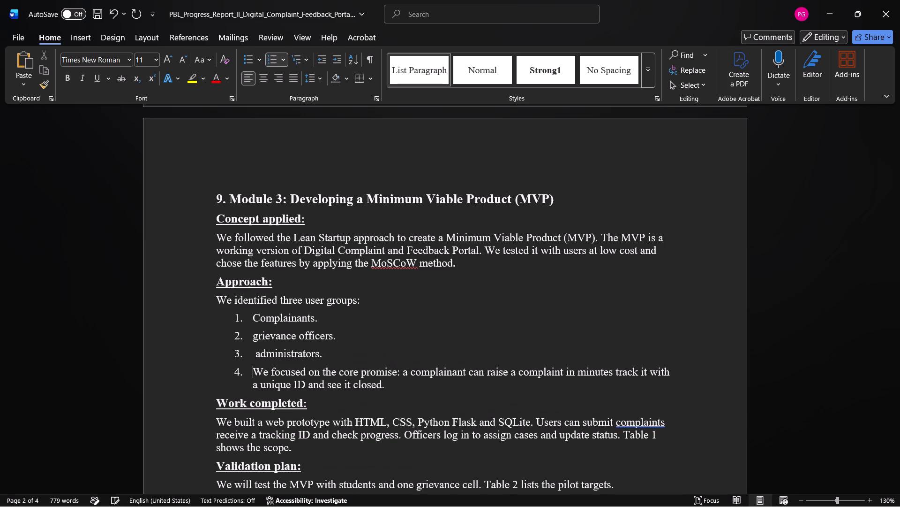
Remove the numbering and indent from the "We focused on the core promise" line to make it a normal paragraph.
{"action": "left_click", "coordinate": [246, 370]}
{"action": "key", "text": "BackSpace"}
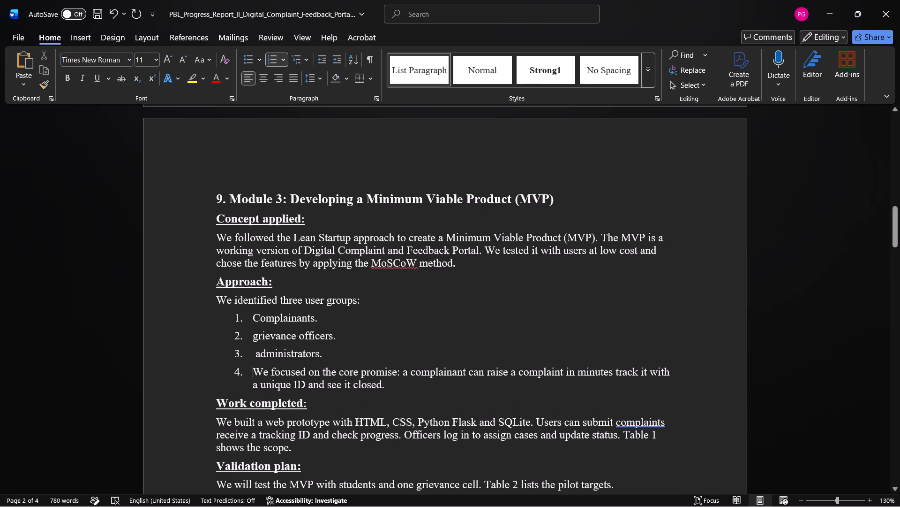
{"action": "key", "text": "BackSpace"}
{"action": "key", "text": "BackSpace"}
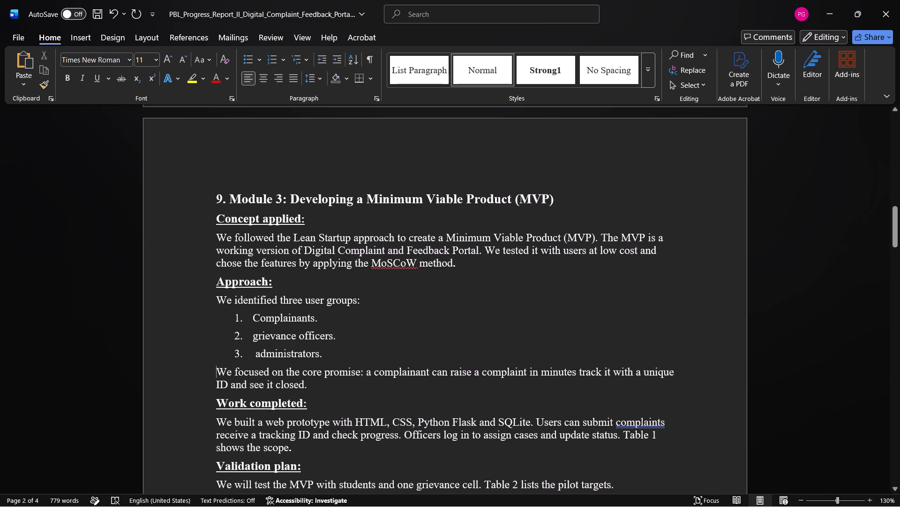
Capitalize "Grievance" in list item 2 and "Administrators" in list item 3.
{"action": "left_click", "coordinate": [256, 336]}
{"action": "key", "text": "BackSpace"}
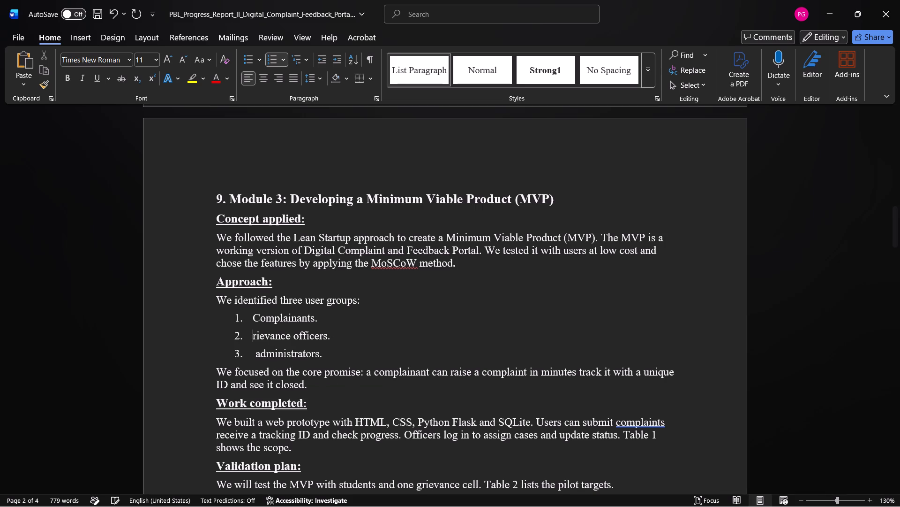
{"action": "key", "text": "shift+g"}
{"action": "key", "text": "Down"}
{"action": "key", "text": "Down"}
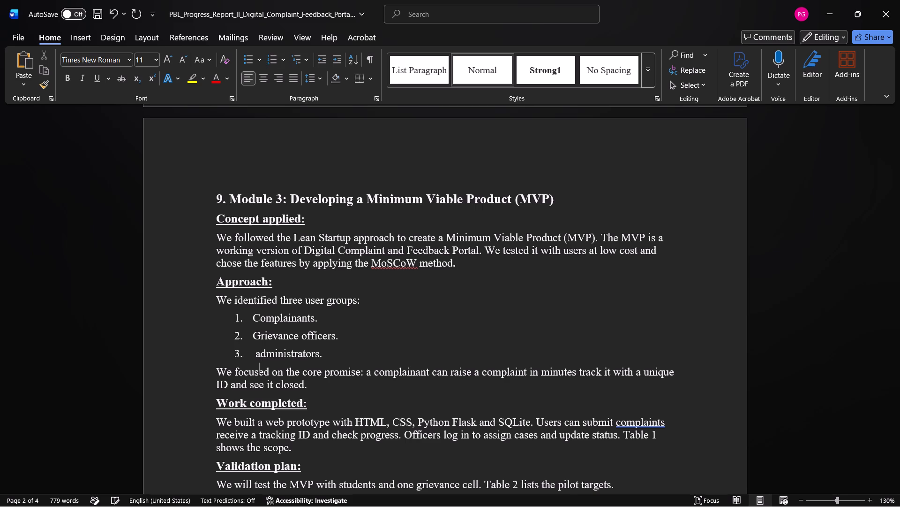
{"action": "key", "text": "Up"}
{"action": "key", "text": "BackSpace"}
{"action": "key", "text": "shift+a"}
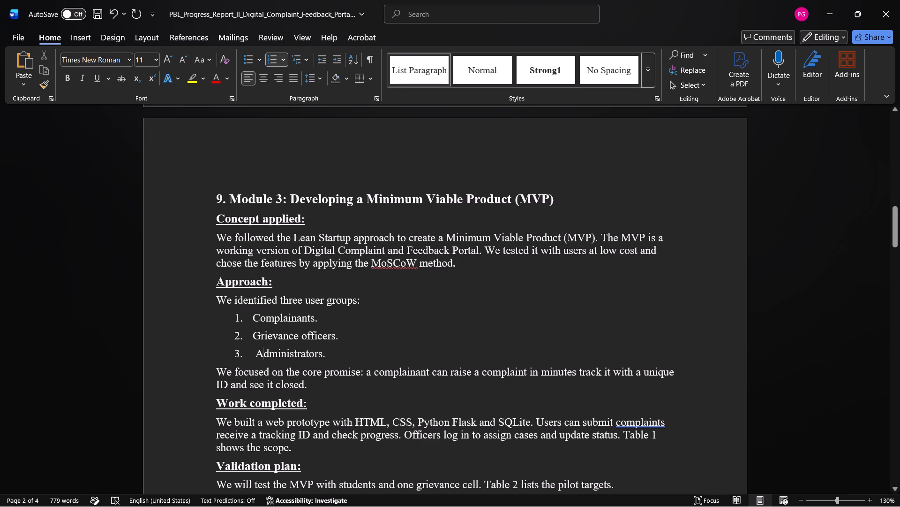
Replace the colon after "core promise" in the paragraph below the user-group list with "which is,".
{"action": "scroll", "coordinate": [219, 361], "scroll_direction": "down", "scroll_amount": 1}
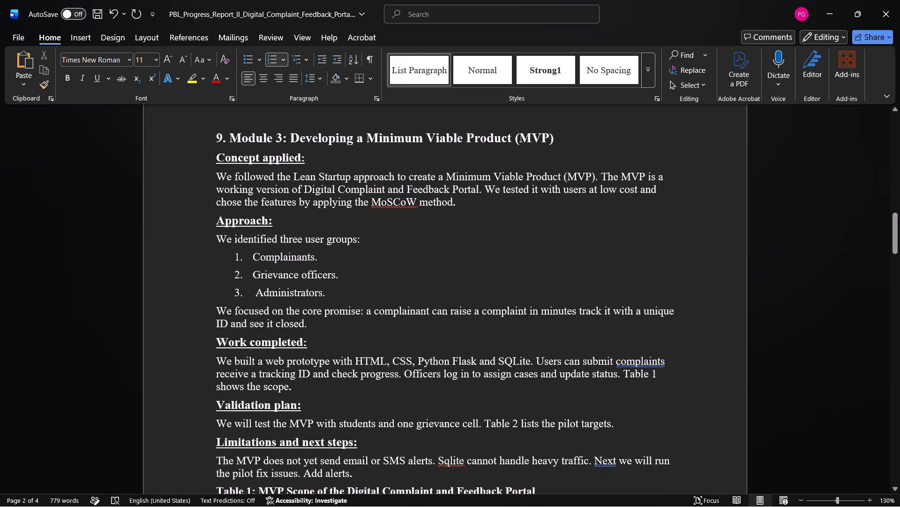
{"action": "left_click", "coordinate": [364, 310]}
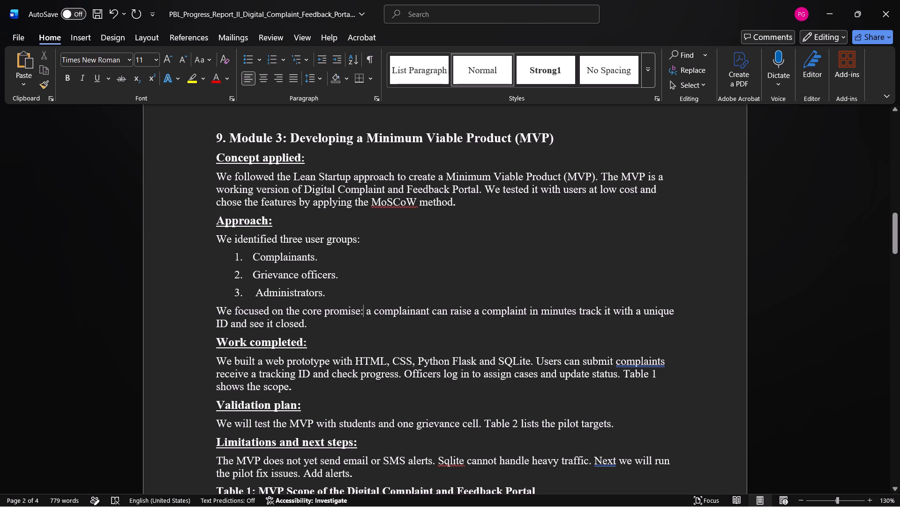
{"action": "key", "text": "BackSpace"}
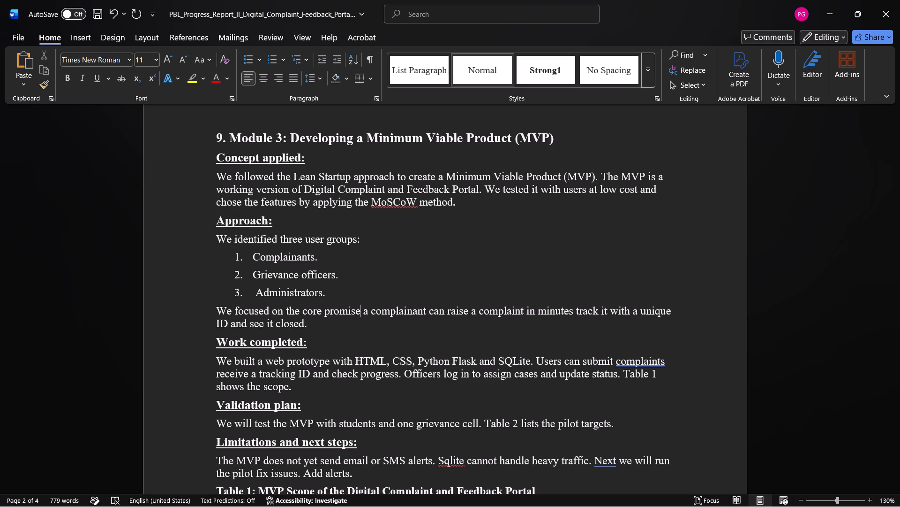
{"action": "type", "text": "which"}
{"action": "key", "text": "space"}
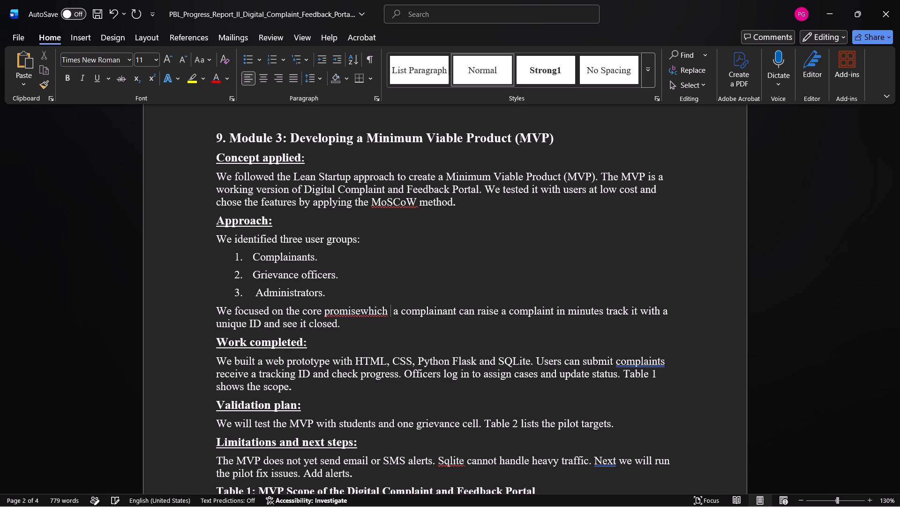
{"action": "key", "text": "BackSpace"}
{"action": "key", "text": "BackSpace"}
{"action": "key", "text": "BackSpace"}
{"action": "key", "text": "BackSpace"}
{"action": "key", "text": "BackSpace"}
{"action": "key", "text": "BackSpace"}
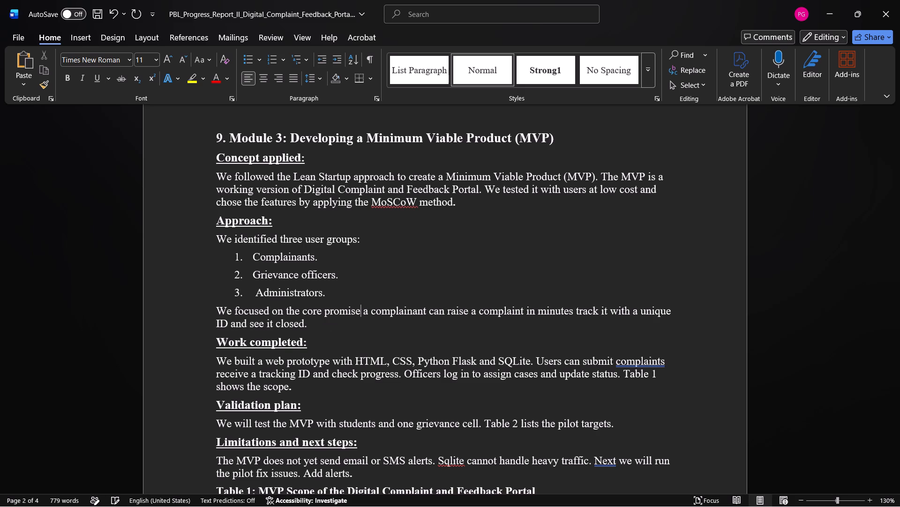
{"action": "key", "text": "space"}
{"action": "type", "text": "which"}
{"action": "key", "text": "space"}
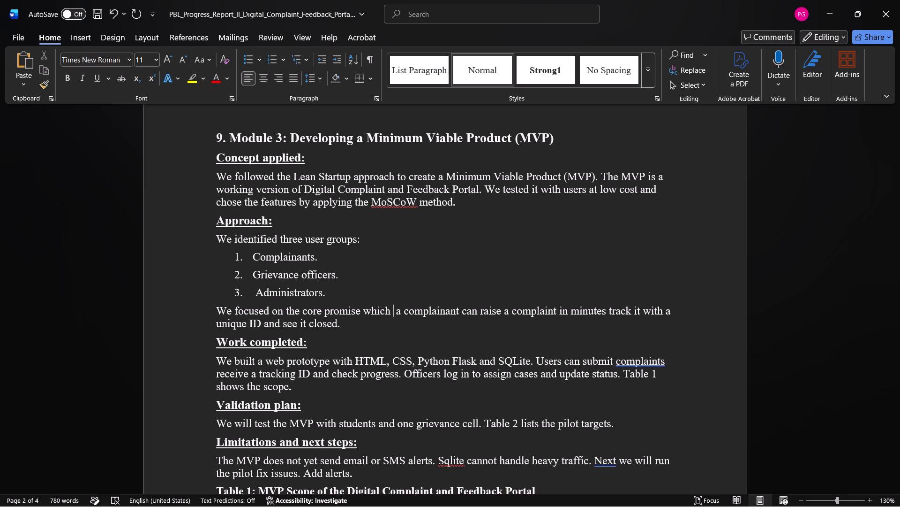
{"action": "type", "text": "is,"}
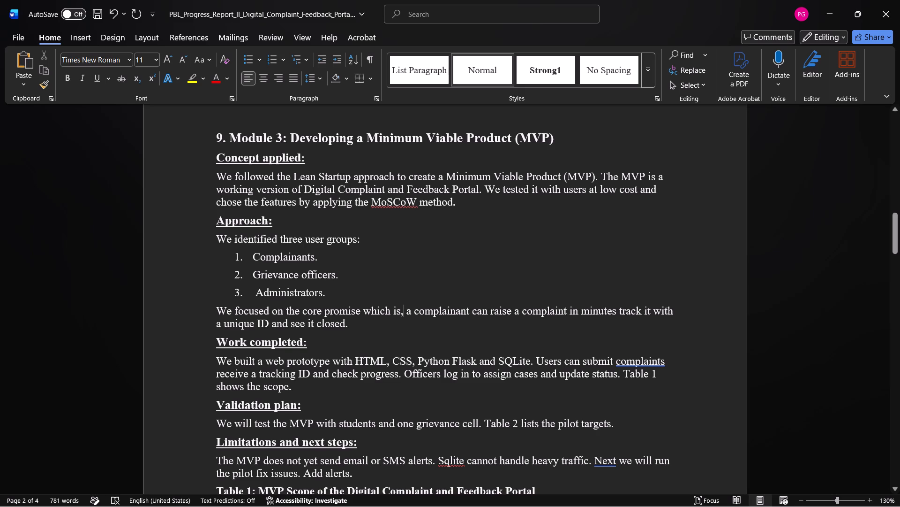
Replace "complainant" with "person who" in the core promise sentence.
{"action": "left_click", "coordinate": [469, 310]}
{"action": "key", "text": "BackSpace"}
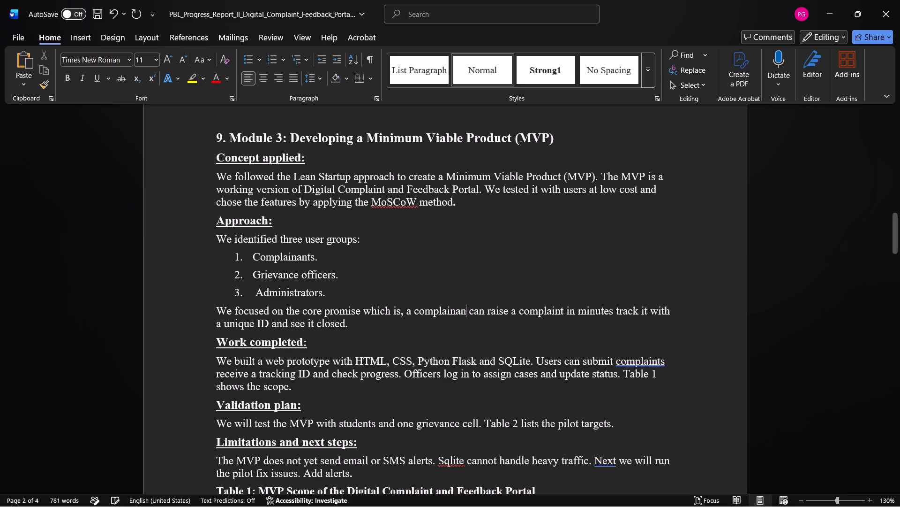
{"action": "key", "text": "BackSpace"}
{"action": "key", "text": "BackSpace"}
{"action": "key", "text": "BackSpace"}
{"action": "key", "text": "BackSpace"}
{"action": "key", "text": "BackSpace"}
{"action": "key", "text": "BackSpace"}
{"action": "key", "text": "BackSpace"}
{"action": "key", "text": "BackSpace"}
{"action": "key", "text": "BackSpace"}
{"action": "key", "text": "BackSpace"}
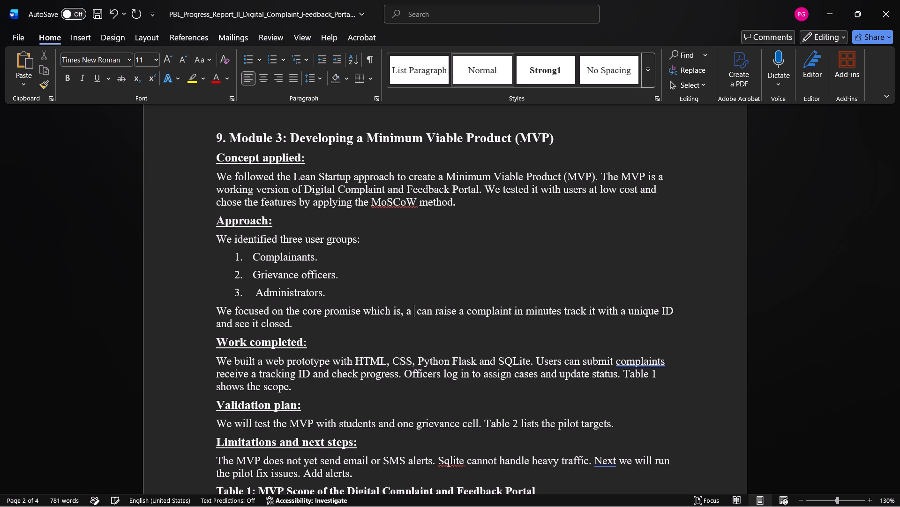
{"action": "type", "text": "pw"}
{"action": "key", "text": "BackSpace"}
{"action": "type", "text": "erson"}
{"action": "key", "text": "space"}
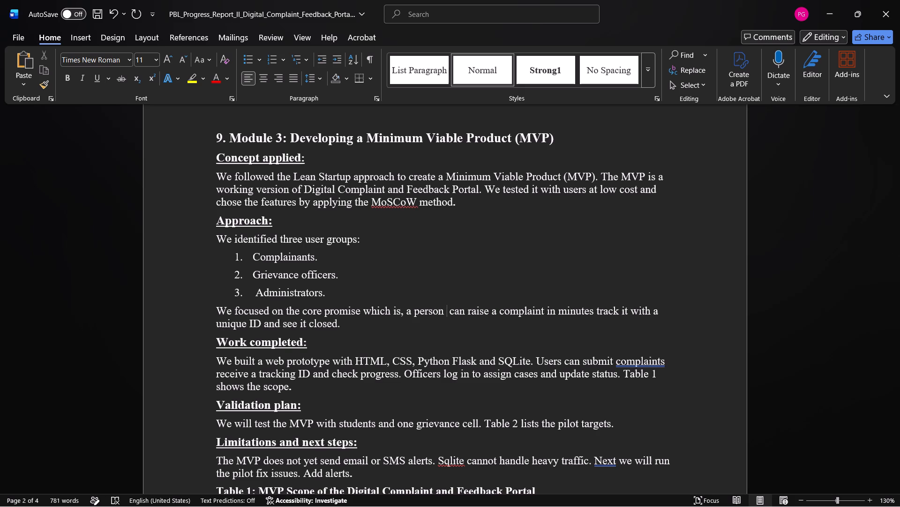
{"action": "type", "text": "who"}
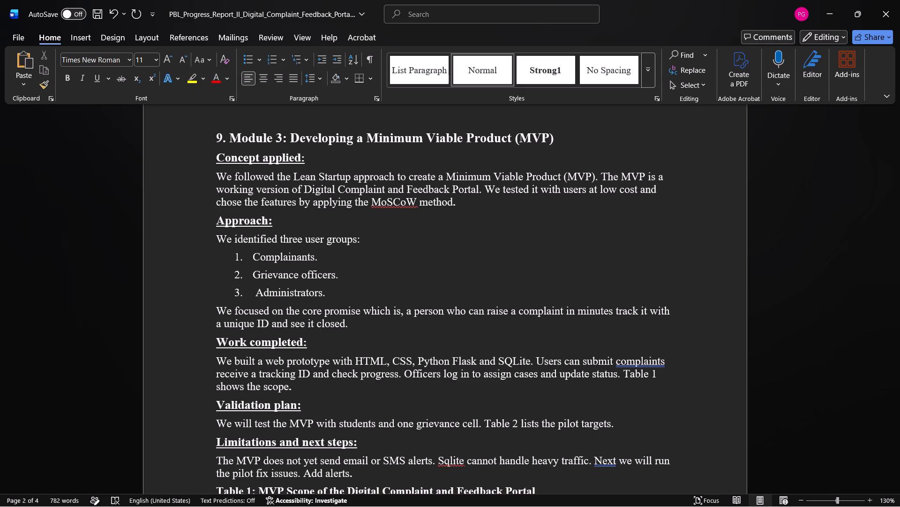
{"action": "key", "text": "space"}
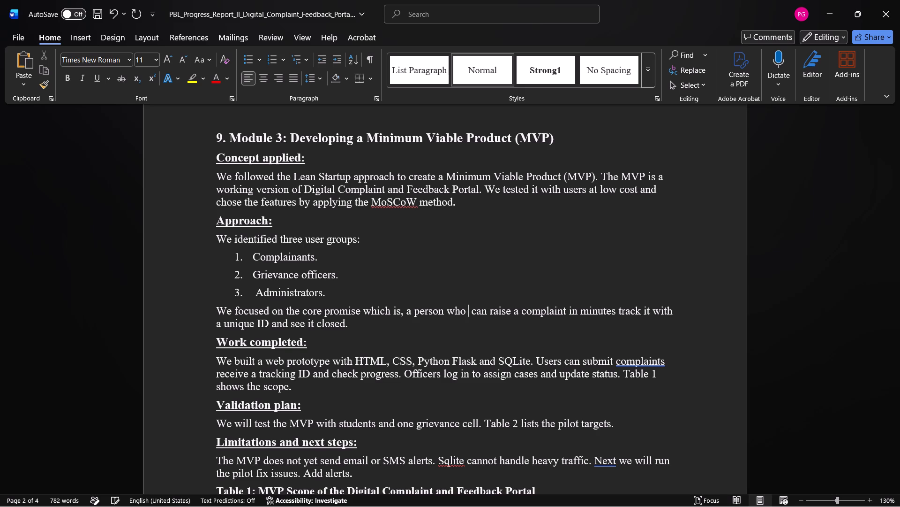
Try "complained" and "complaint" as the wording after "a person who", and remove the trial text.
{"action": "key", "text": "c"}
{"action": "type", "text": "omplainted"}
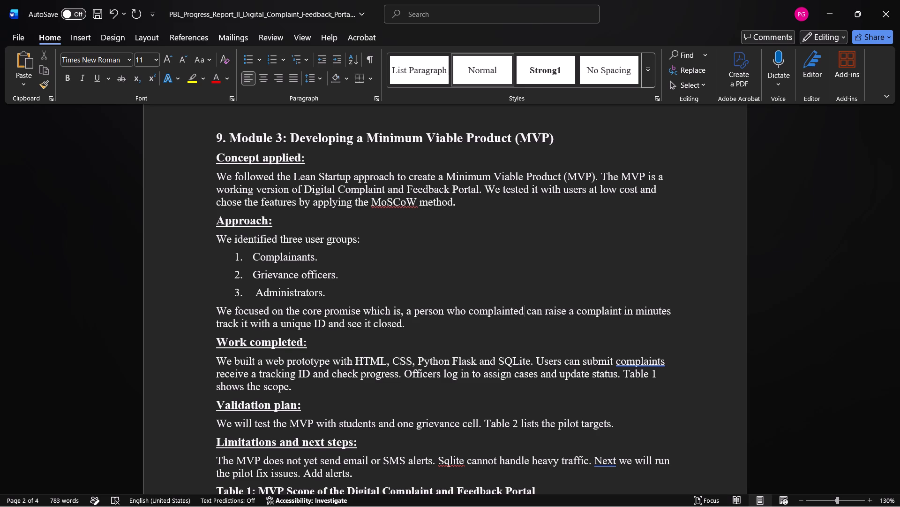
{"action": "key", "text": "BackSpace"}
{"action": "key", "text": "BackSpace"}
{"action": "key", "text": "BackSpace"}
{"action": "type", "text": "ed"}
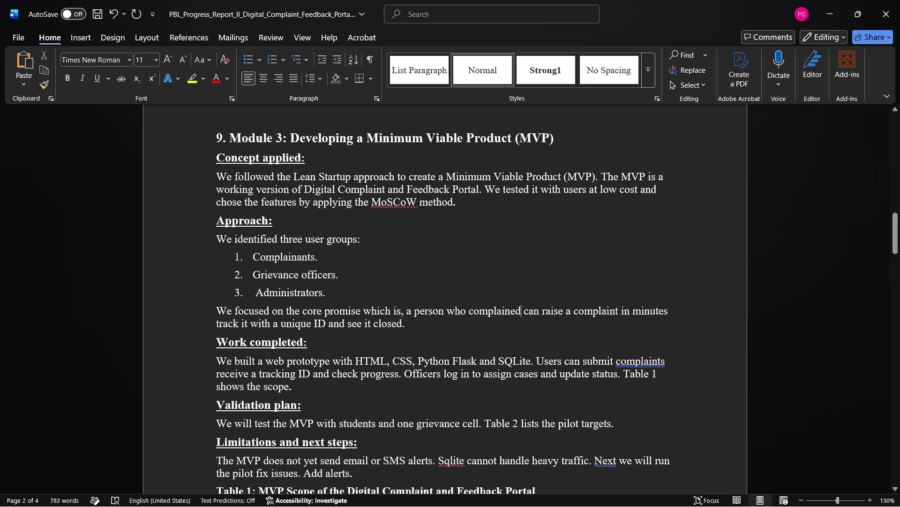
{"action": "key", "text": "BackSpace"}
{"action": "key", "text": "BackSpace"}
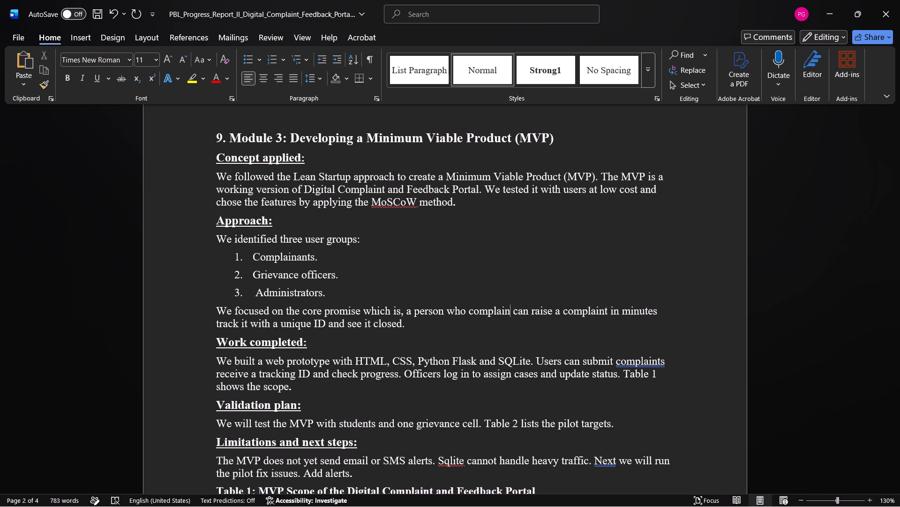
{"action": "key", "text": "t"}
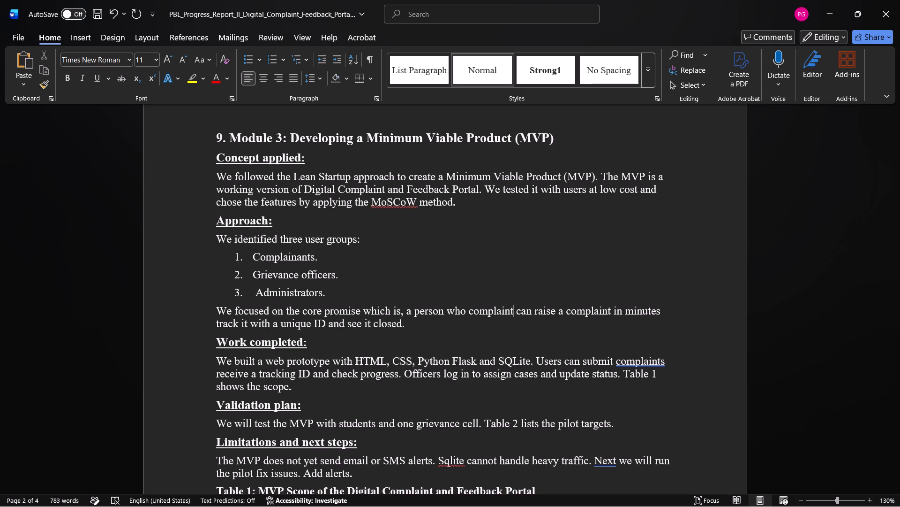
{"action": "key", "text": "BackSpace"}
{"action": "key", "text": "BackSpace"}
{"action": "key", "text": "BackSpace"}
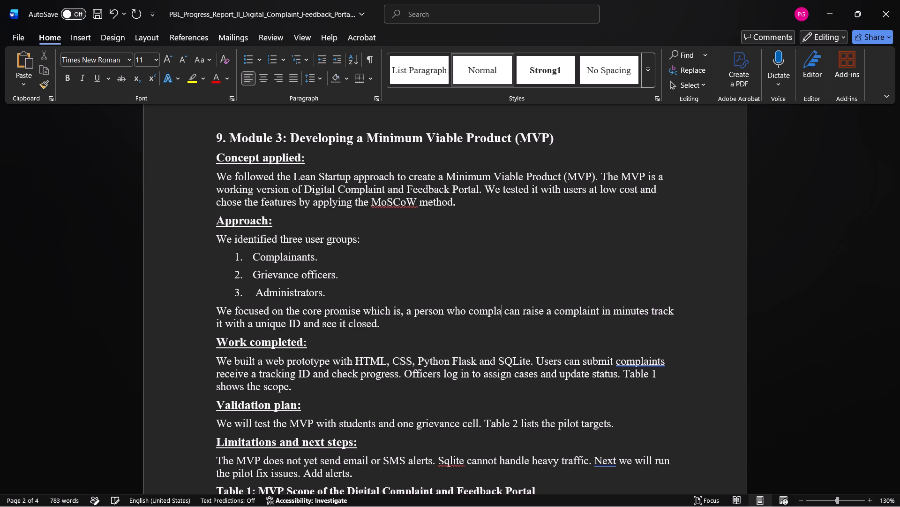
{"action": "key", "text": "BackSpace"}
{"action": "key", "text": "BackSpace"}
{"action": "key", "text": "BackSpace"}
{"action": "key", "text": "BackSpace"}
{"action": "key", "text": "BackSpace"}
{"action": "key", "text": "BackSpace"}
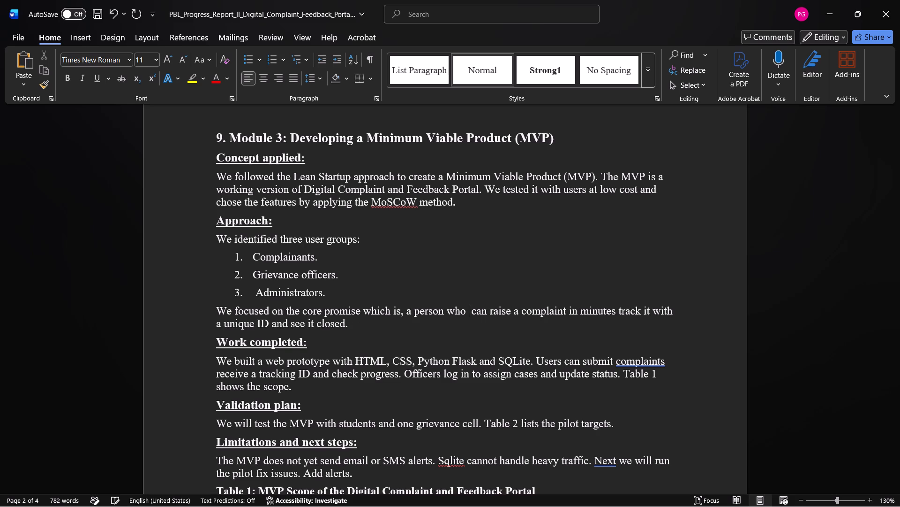
Insert "want to complaint" after "a person who" in the core promise sentence under Approach.
{"action": "type", "text": "want tp"}
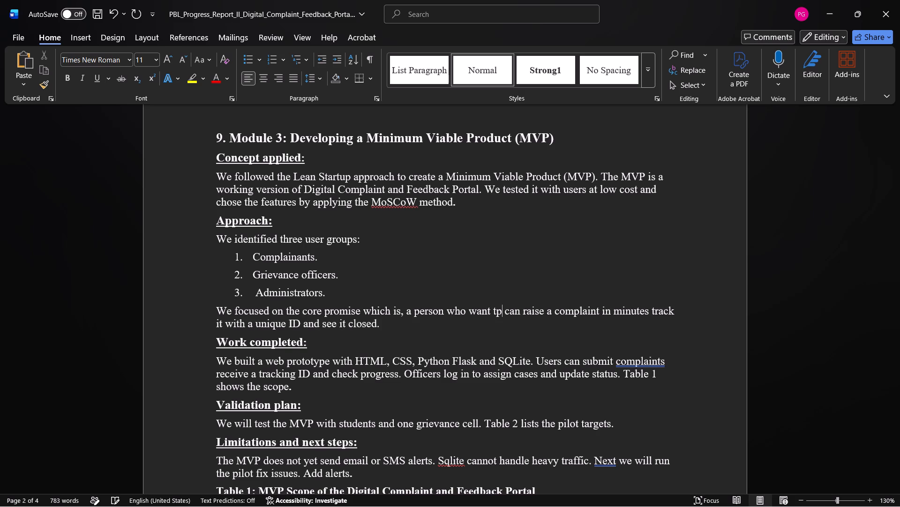
{"action": "key", "text": "BackSpace"}
{"action": "type", "text": "o"}
{"action": "key", "text": "space"}
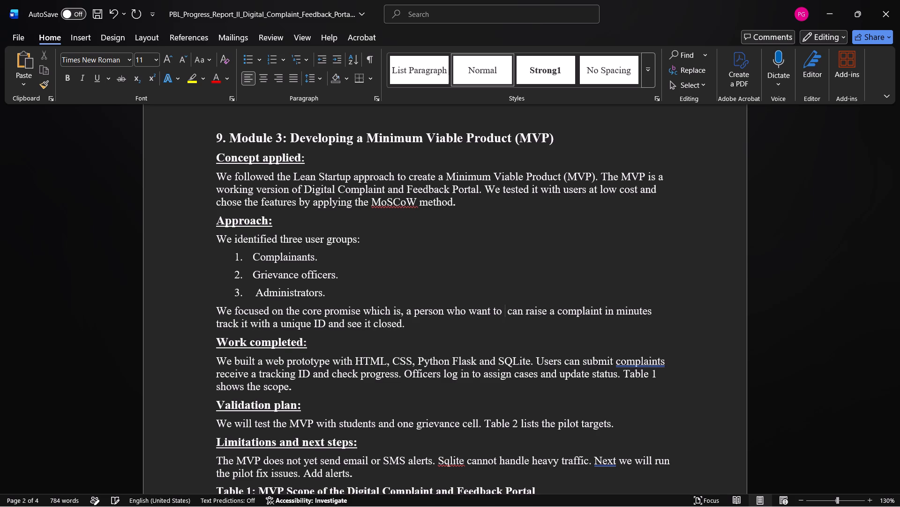
{"action": "key", "text": "c"}
{"action": "type", "text": "oa"}
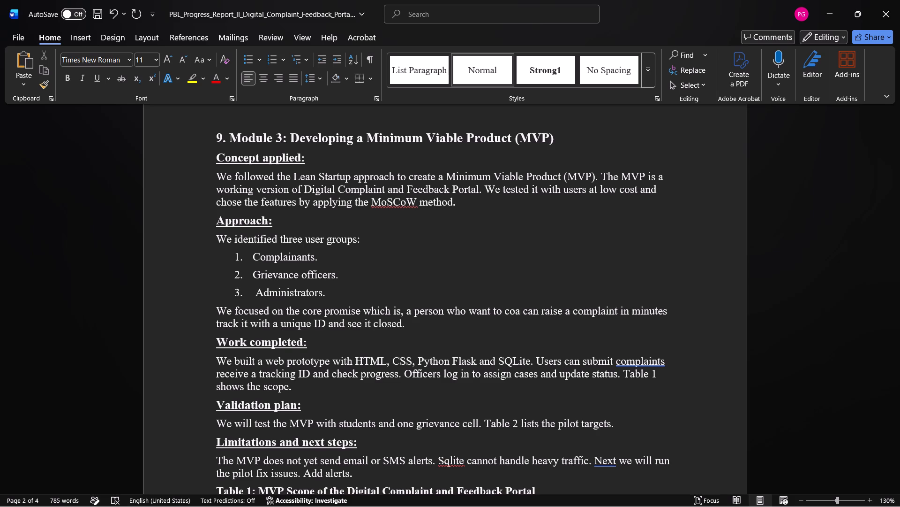
{"action": "key", "text": "BackSpace"}
{"action": "type", "text": "mpa"}
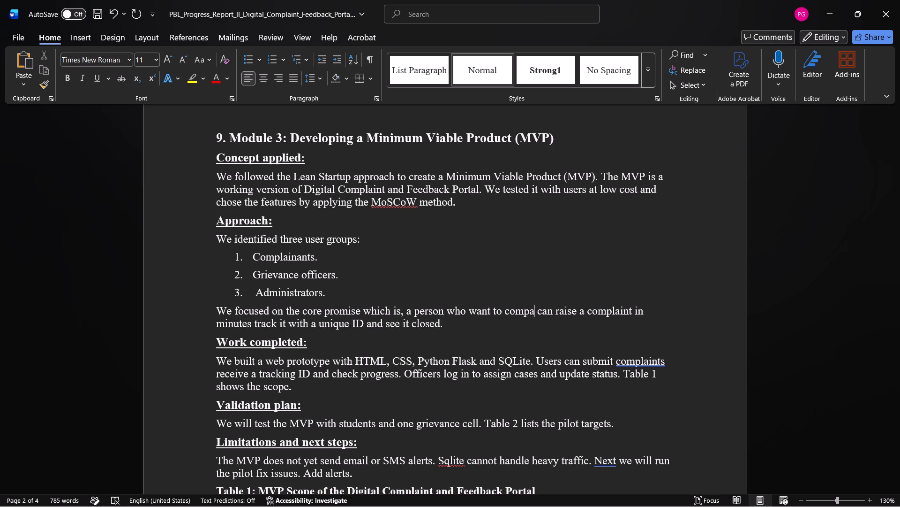
{"action": "key", "text": "BackSpace"}
{"action": "type", "text": "laint"}
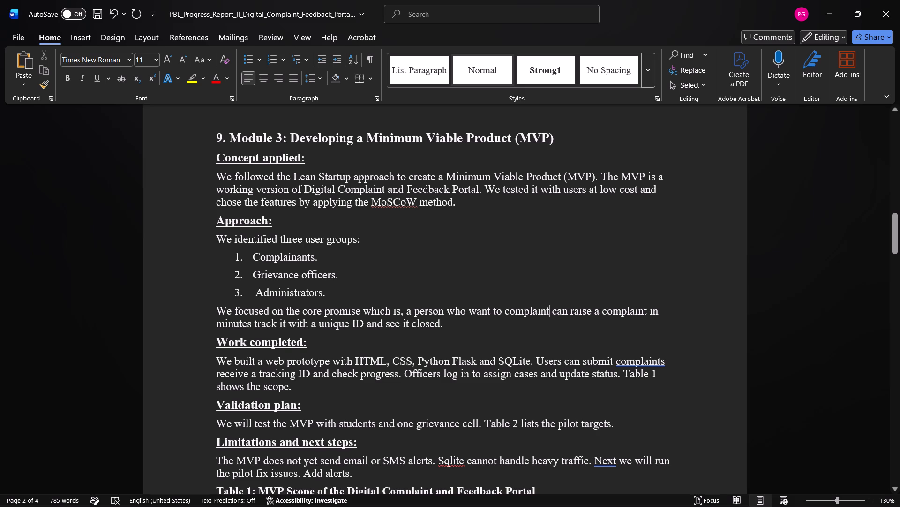
Insert "and" before "track it with a unique ID" in the core promise sentence.
{"action": "left_click", "coordinate": [253, 323]}
{"action": "type", "text": "and"}
{"action": "key", "text": "space"}
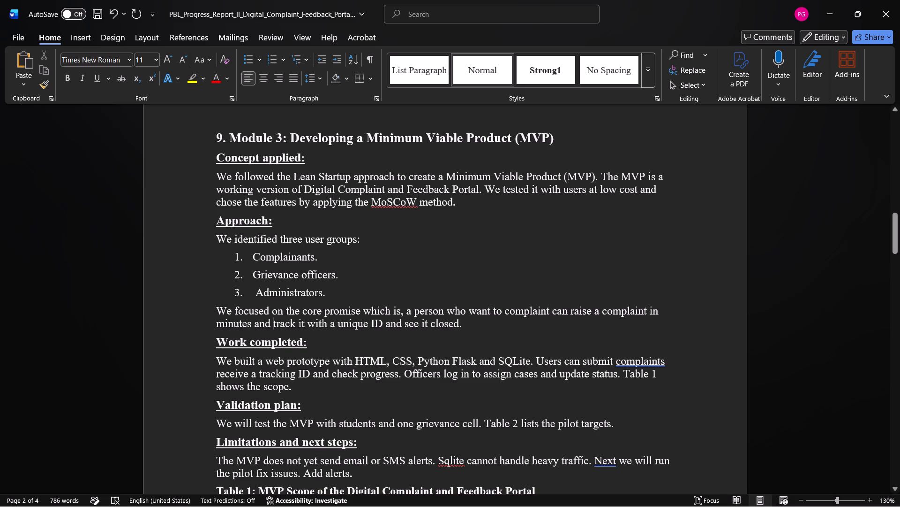
In the Work completed paragraph, add the suggested comma after "complaints" and insert "can" before "log in".
{"action": "scroll", "coordinate": [450, 327], "scroll_direction": "down", "scroll_amount": 1}
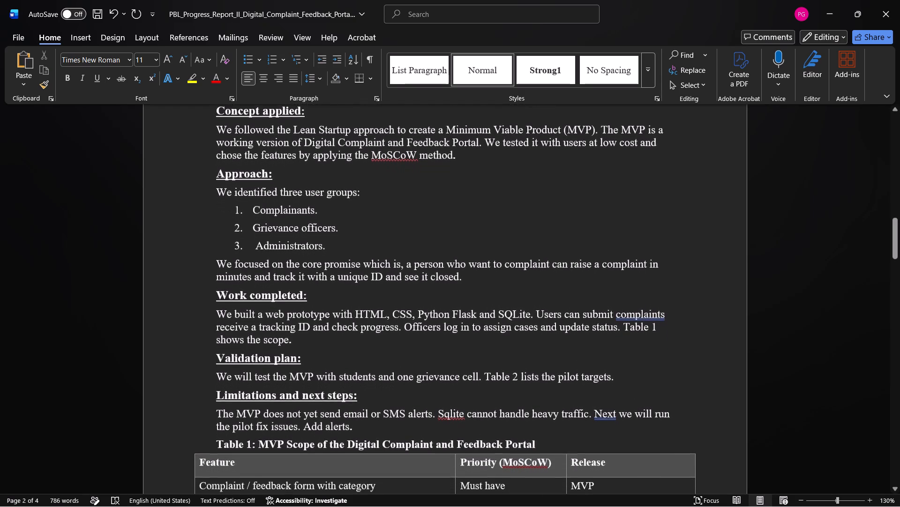
{"action": "scroll", "coordinate": [450, 327], "scroll_direction": "down", "scroll_amount": 1}
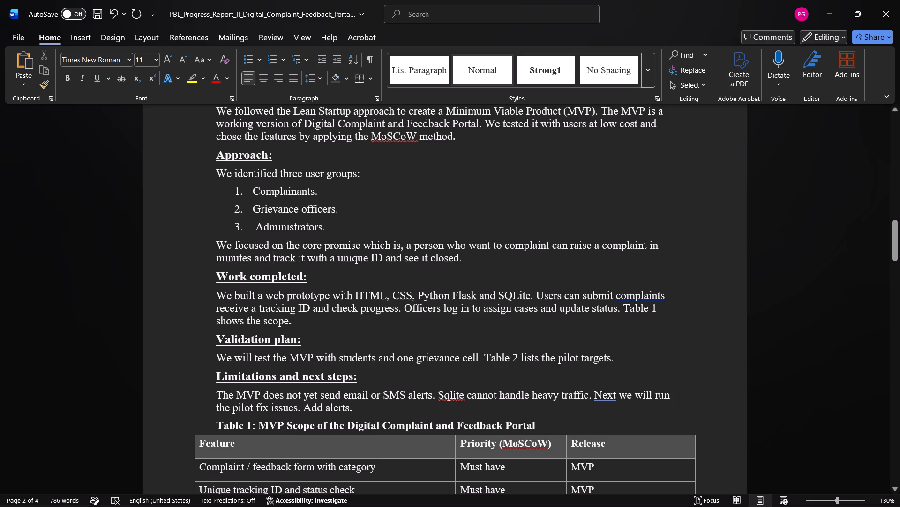
{"action": "left_click", "coordinate": [629, 298]}
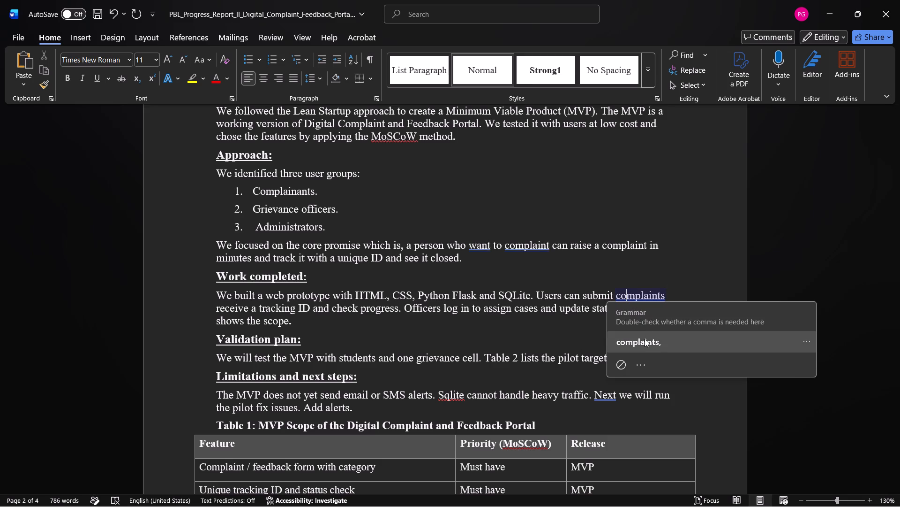
{"action": "left_click", "coordinate": [645, 339]}
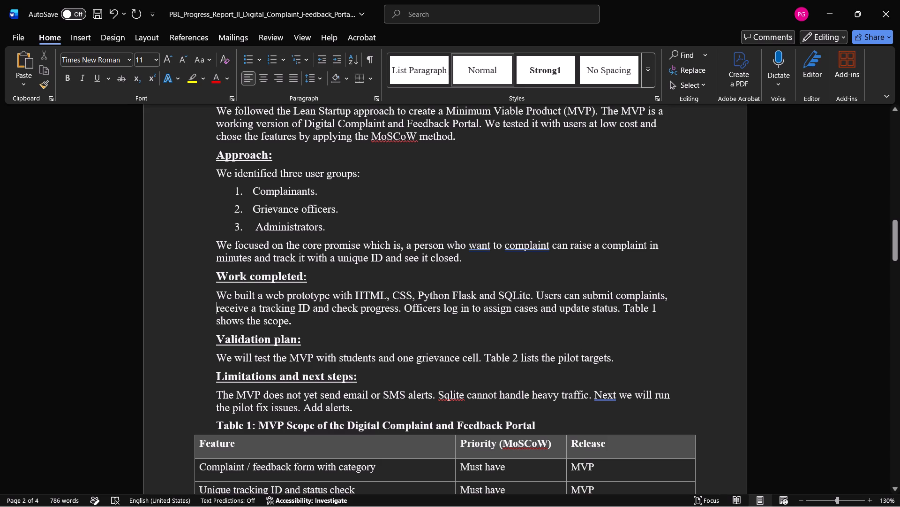
{"action": "left_click", "coordinate": [442, 307]}
{"action": "type", "text": "can"}
{"action": "key", "text": "space"}
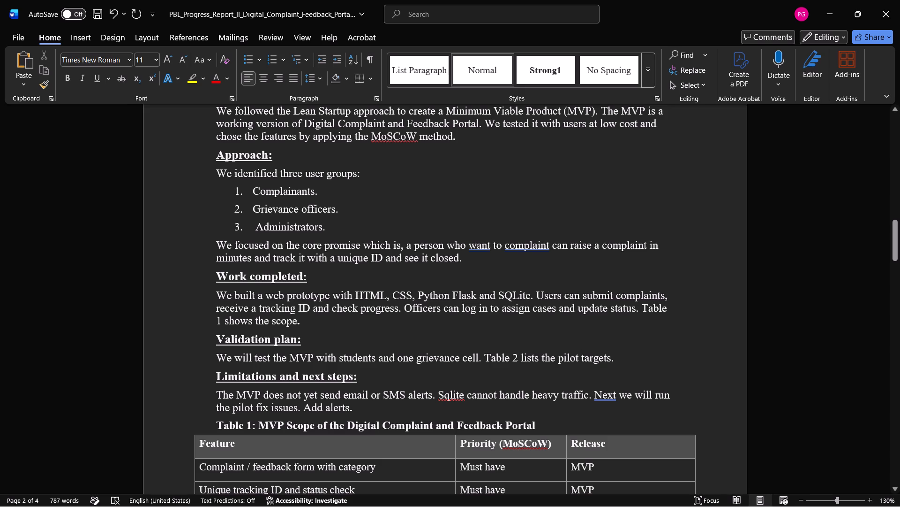
Split "Table 1 shows the scope." into its own paragraph under Work completed.
{"action": "left_click", "coordinate": [642, 310]}
{"action": "key", "text": "Return"}
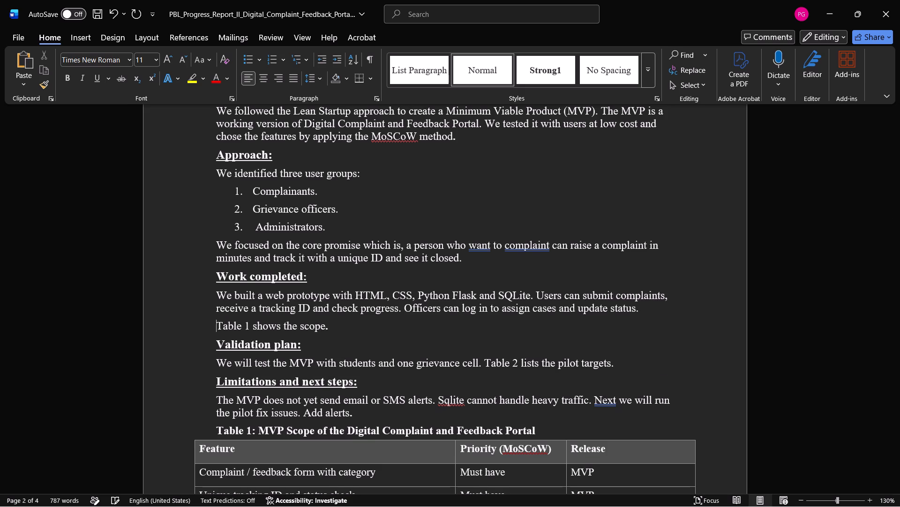
In the Limitations and next steps paragraph, correct "Sqlite" to "SQLite" and add the suggested comma after "Next".
{"action": "scroll", "coordinate": [611, 313], "scroll_direction": "down", "scroll_amount": 1}
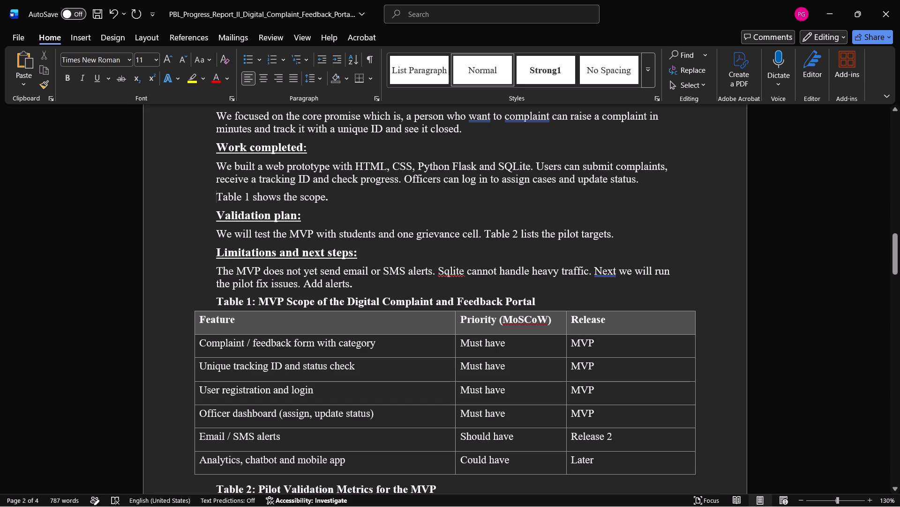
{"action": "scroll", "coordinate": [225, 276], "scroll_direction": "down", "scroll_amount": 1}
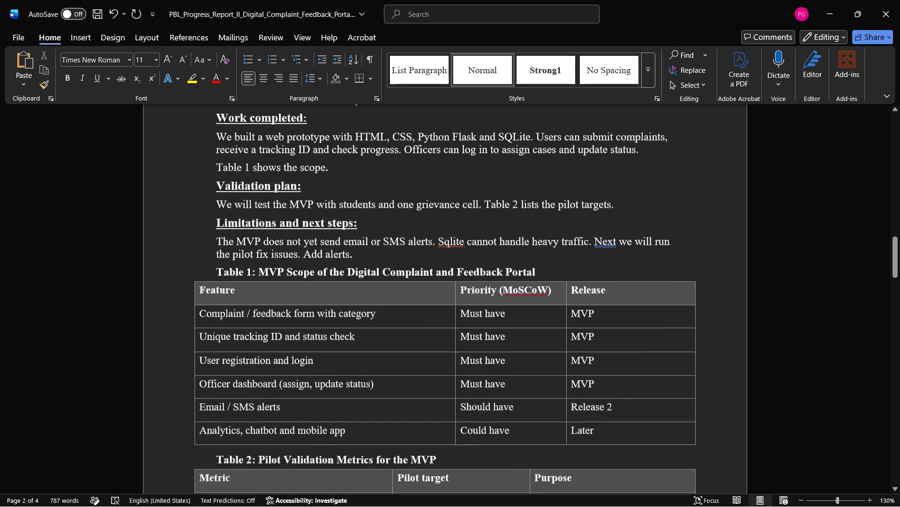
{"action": "scroll", "coordinate": [225, 276], "scroll_direction": "down", "scroll_amount": 1}
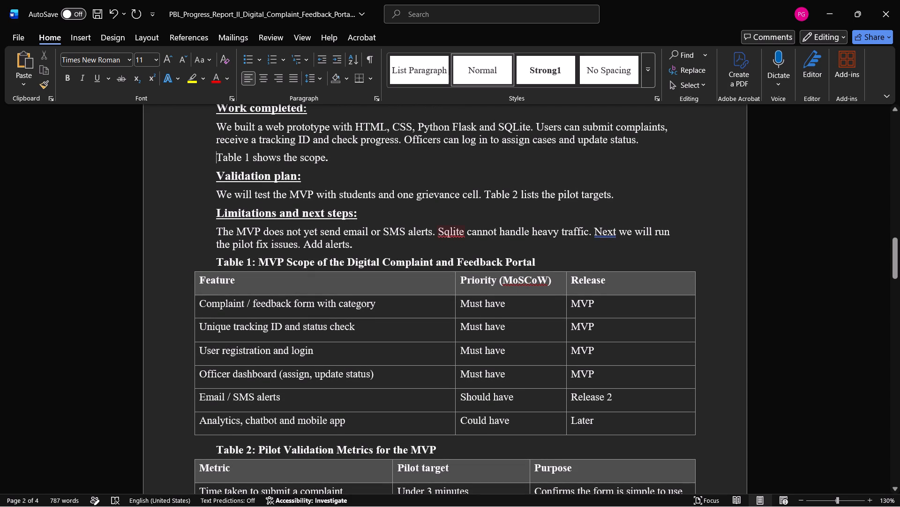
{"action": "left_click", "coordinate": [450, 229]}
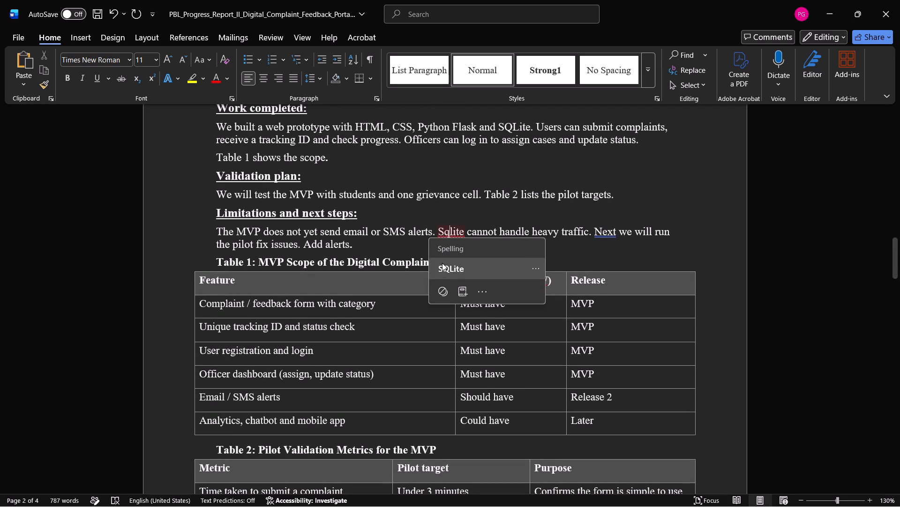
{"action": "left_click", "coordinate": [441, 271]}
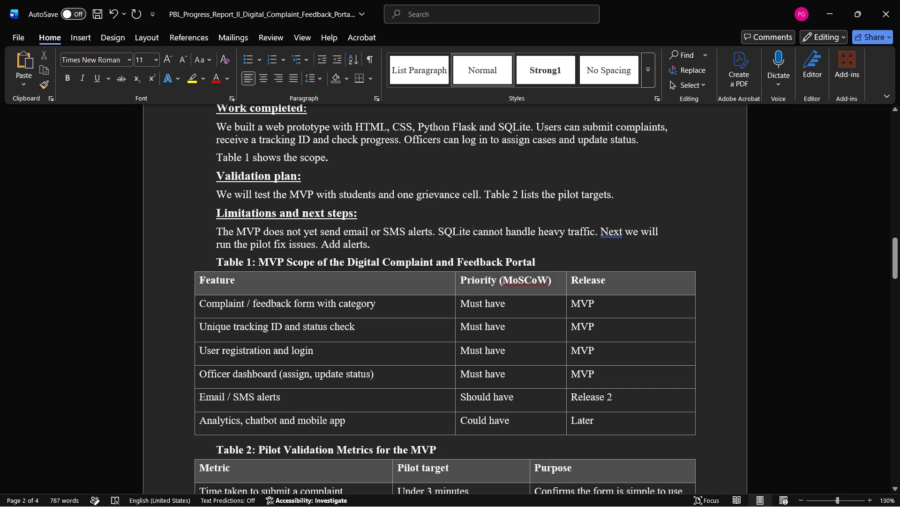
{"action": "left_click", "coordinate": [615, 233]}
{"action": "left_click", "coordinate": [615, 269]}
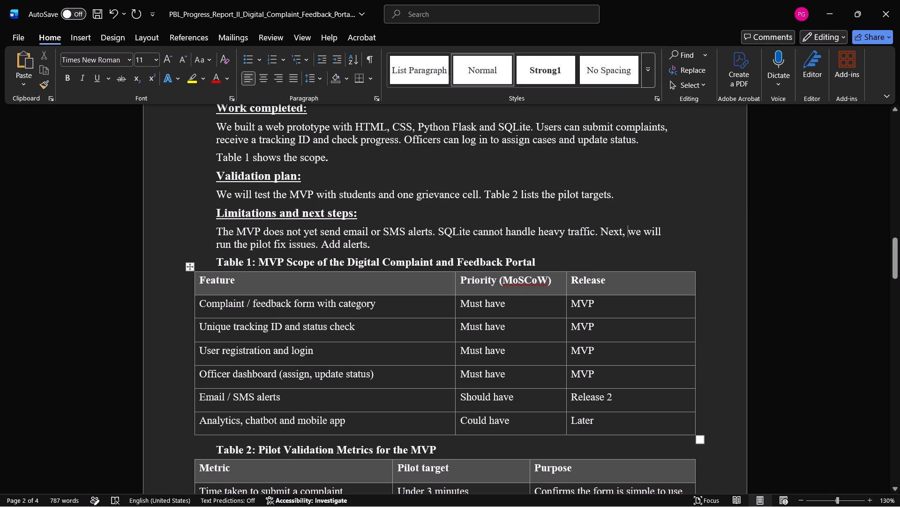
Reword the Table 2 purpose for time taken to submit a complaint to begin with "It confirms".
{"action": "scroll", "coordinate": [380, 278], "scroll_direction": "down", "scroll_amount": 1}
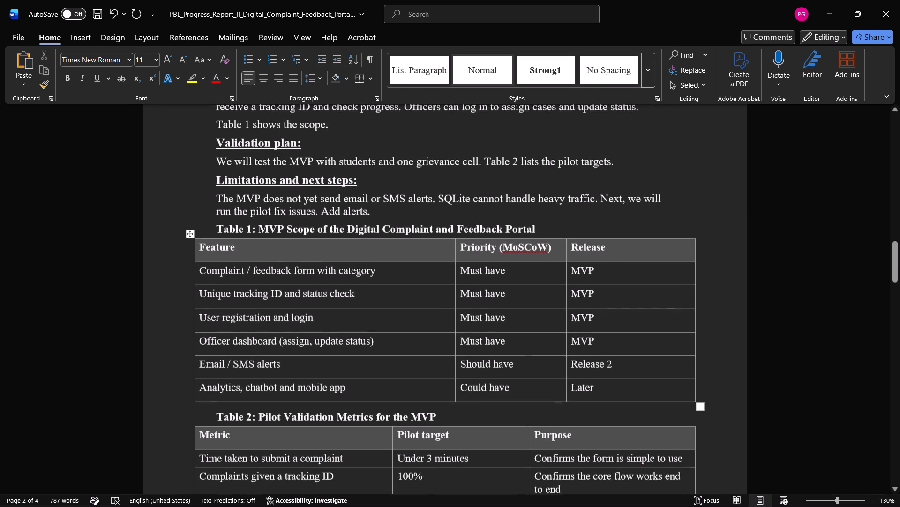
{"action": "scroll", "coordinate": [380, 278], "scroll_direction": "down", "scroll_amount": 1}
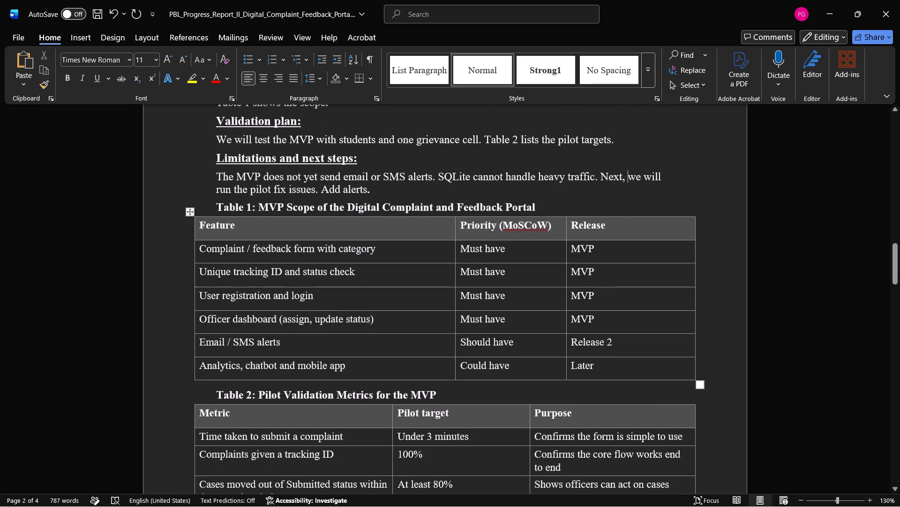
{"action": "scroll", "coordinate": [380, 278], "scroll_direction": "down", "scroll_amount": 1}
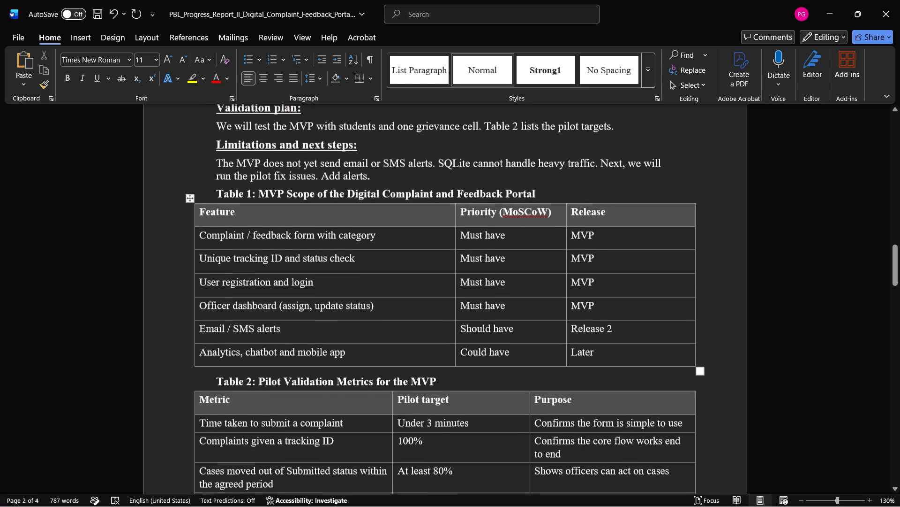
{"action": "scroll", "coordinate": [380, 278], "scroll_direction": "down", "scroll_amount": 1}
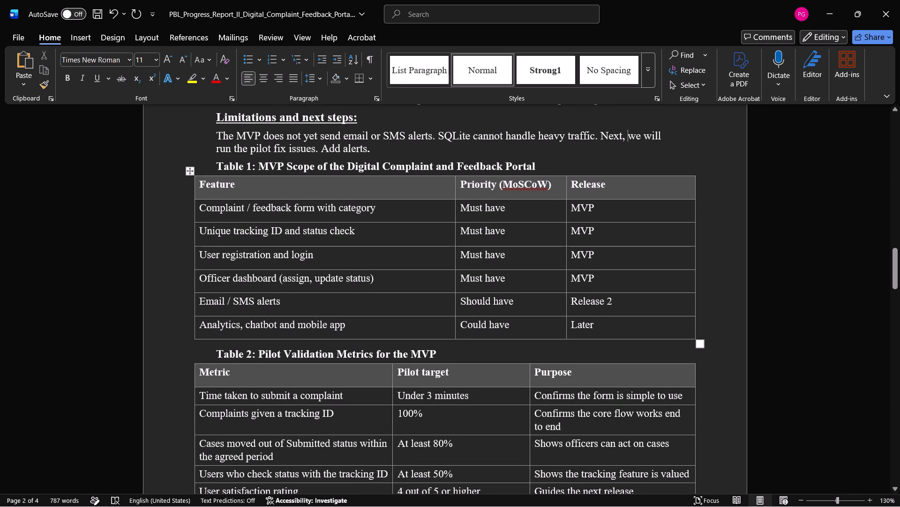
{"action": "scroll", "coordinate": [478, 307], "scroll_direction": "down", "scroll_amount": 1}
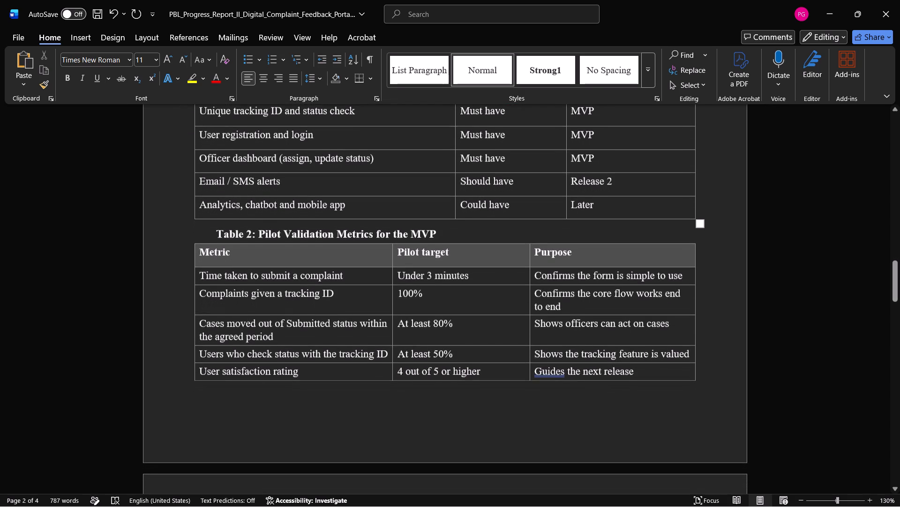
{"action": "scroll", "coordinate": [478, 307], "scroll_direction": "down", "scroll_amount": 1}
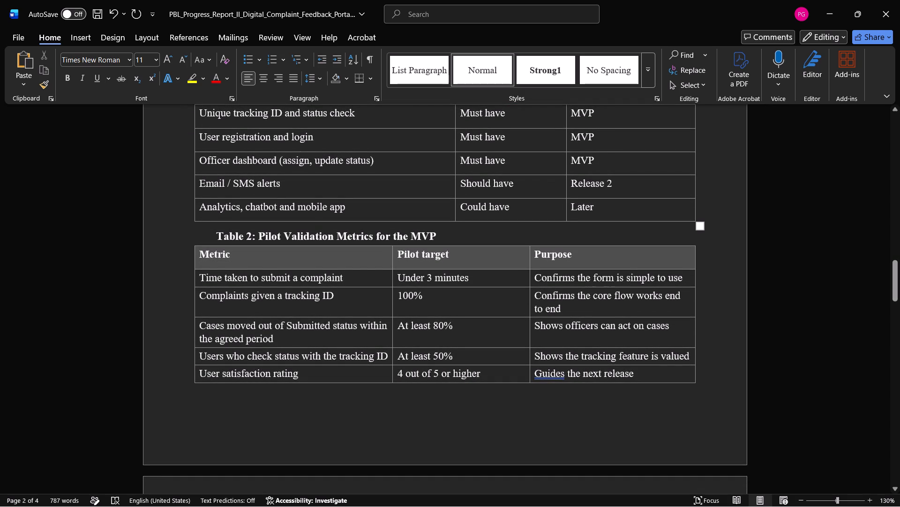
{"action": "scroll", "coordinate": [478, 307], "scroll_direction": "down", "scroll_amount": 1}
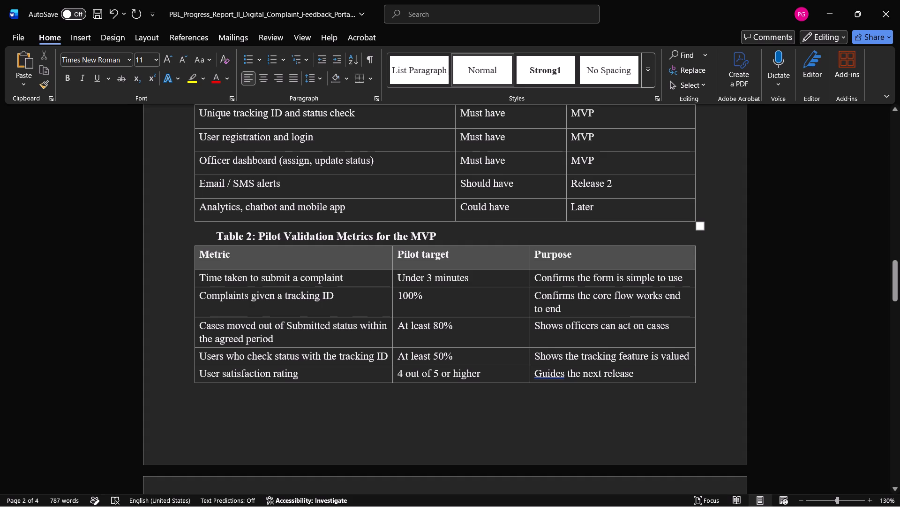
{"action": "left_click", "coordinate": [535, 280]}
{"action": "type", "text": "it"}
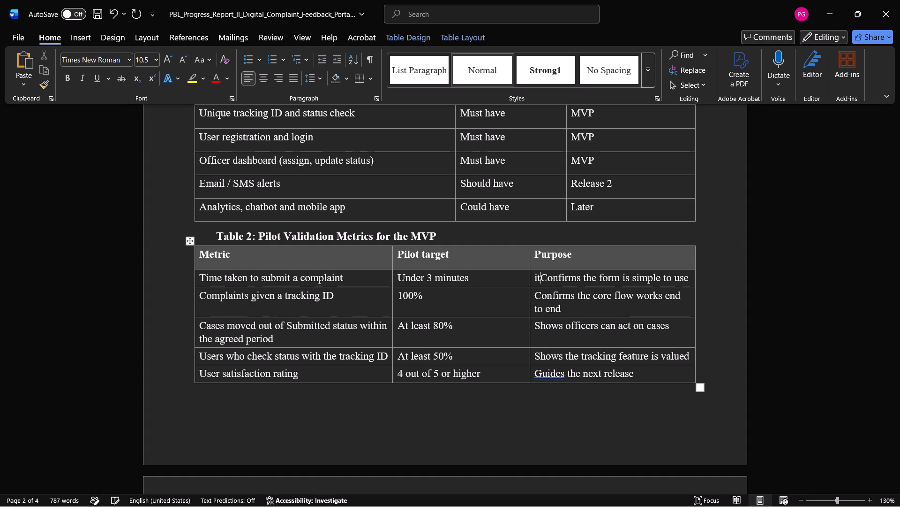
{"action": "key", "text": "BackSpace"}
{"action": "key", "text": "BackSpace"}
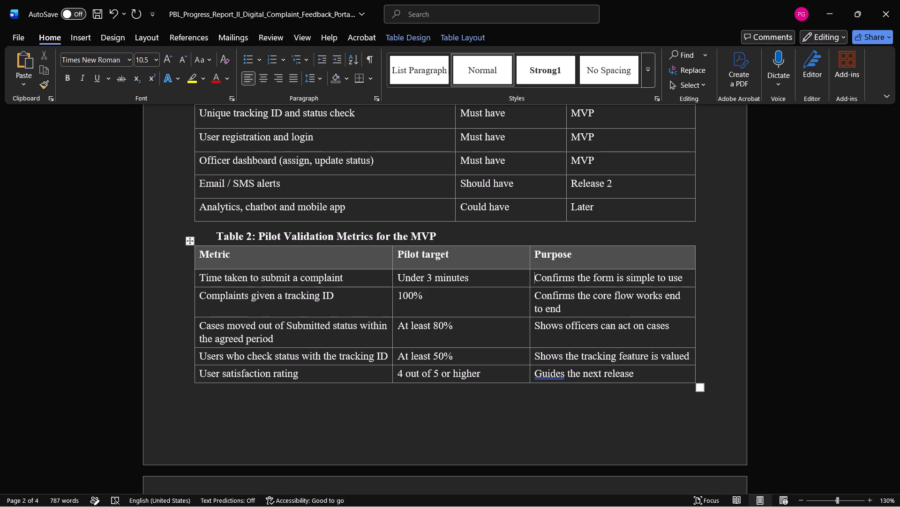
{"action": "type", "text": "It"}
{"action": "key", "text": "space"}
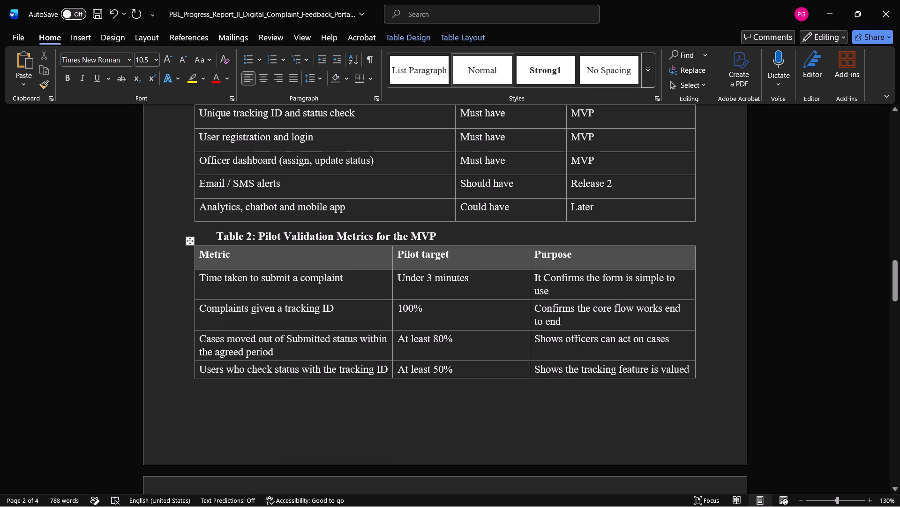
{"action": "key", "text": "Right"}
{"action": "key", "text": "BackSpace"}
{"action": "key", "text": "c"}
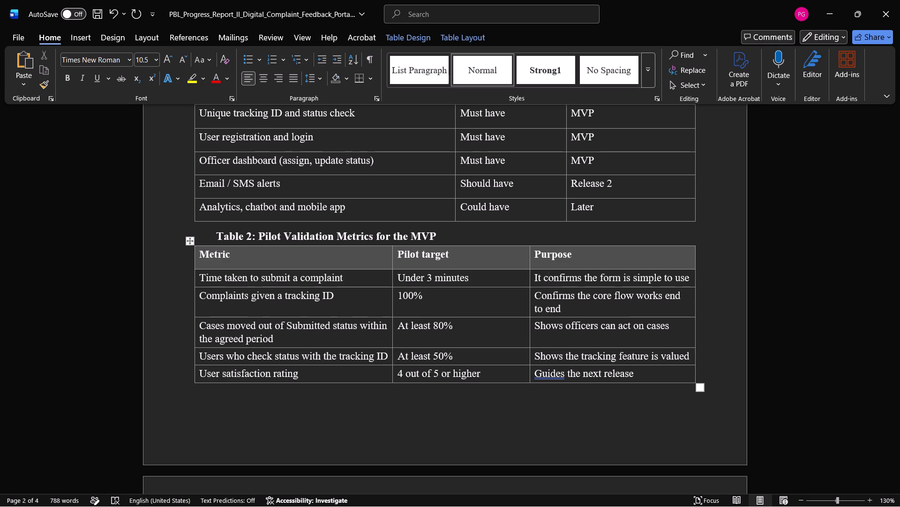
Reword the Table 2 purpose for complaints given a tracking ID to begin with "It confirms".
{"action": "key", "text": "Down"}
{"action": "key", "text": "Left"}
{"action": "key", "text": "Left"}
{"action": "type", "text": "It"}
{"action": "key", "text": "space"}
{"action": "key", "text": "Right"}
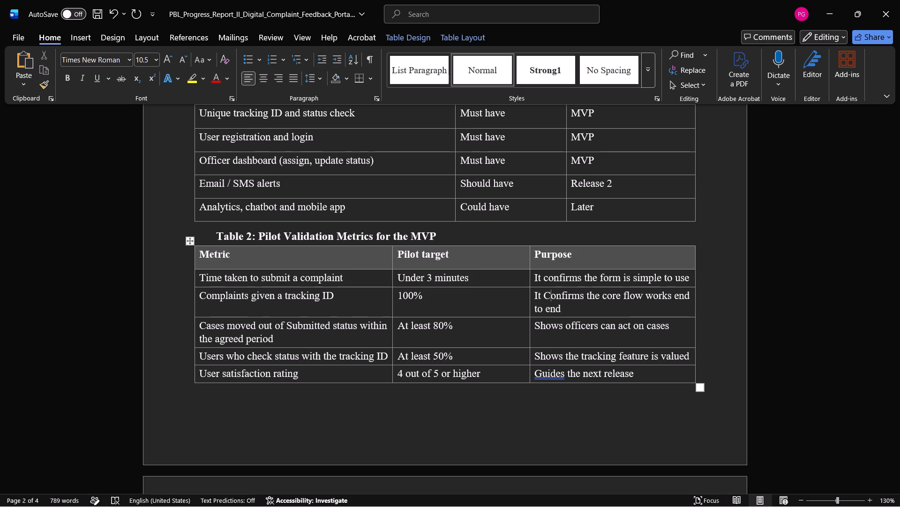
{"action": "key", "text": "BackSpace"}
{"action": "key", "text": "c"}
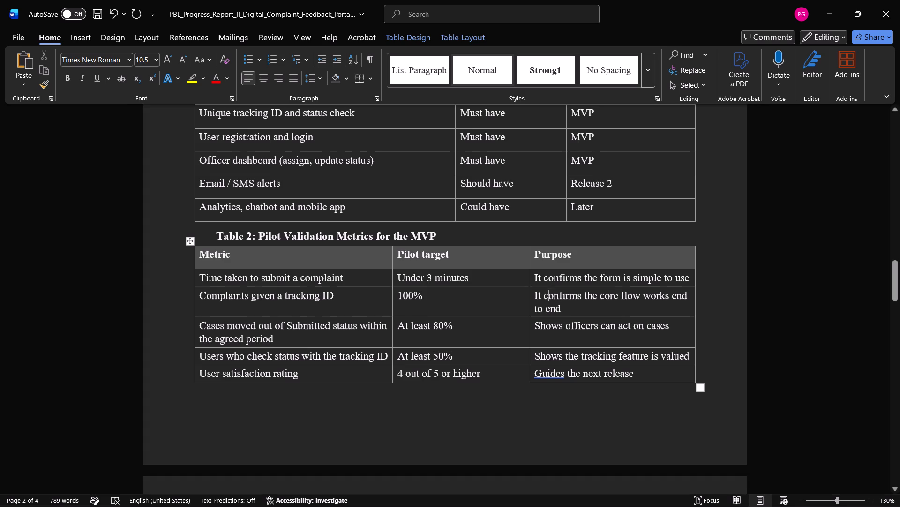
Reword the Table 2 purpose for cases moved out of Submitted status to begin with "It shows".
{"action": "left_click", "coordinate": [535, 326]}
{"action": "key", "text": "space"}
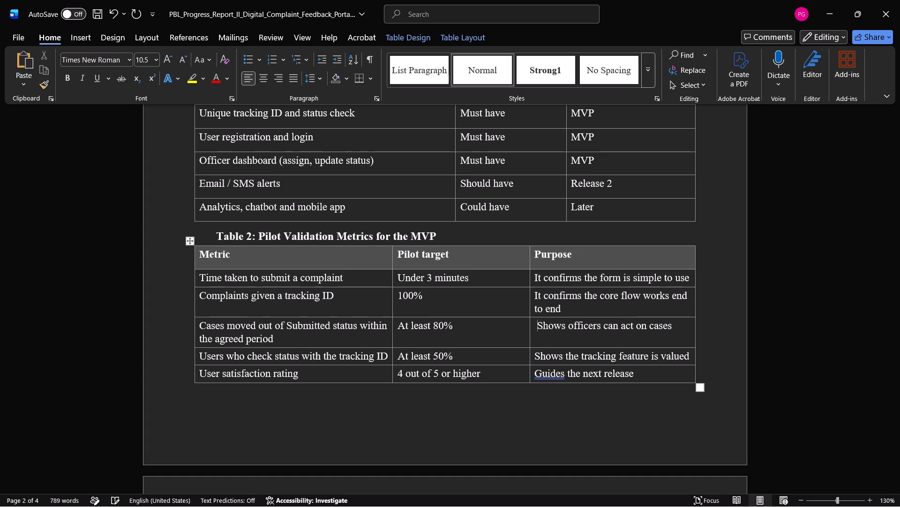
{"action": "key", "text": "BackSpace"}
{"action": "type", "text": "It"}
{"action": "key", "text": "space"}
{"action": "key", "text": "Right"}
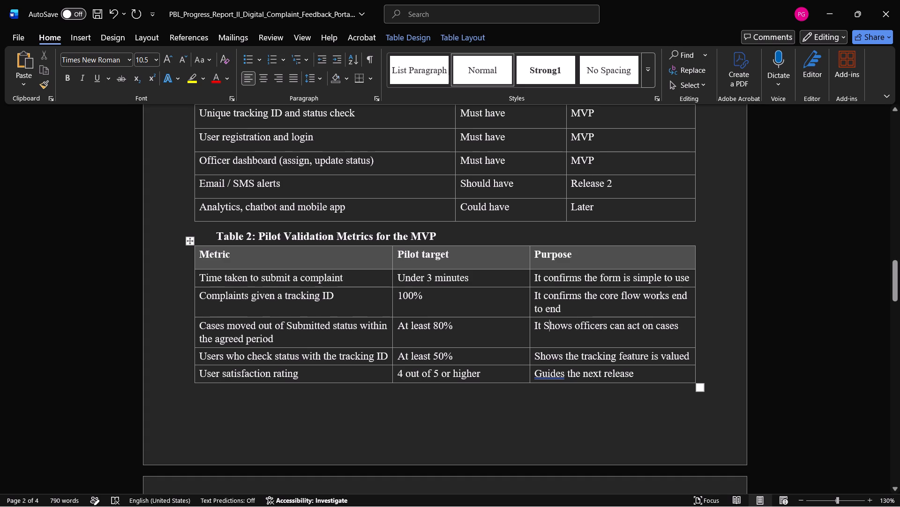
{"action": "key", "text": "BackSpace"}
{"action": "key", "text": "s"}
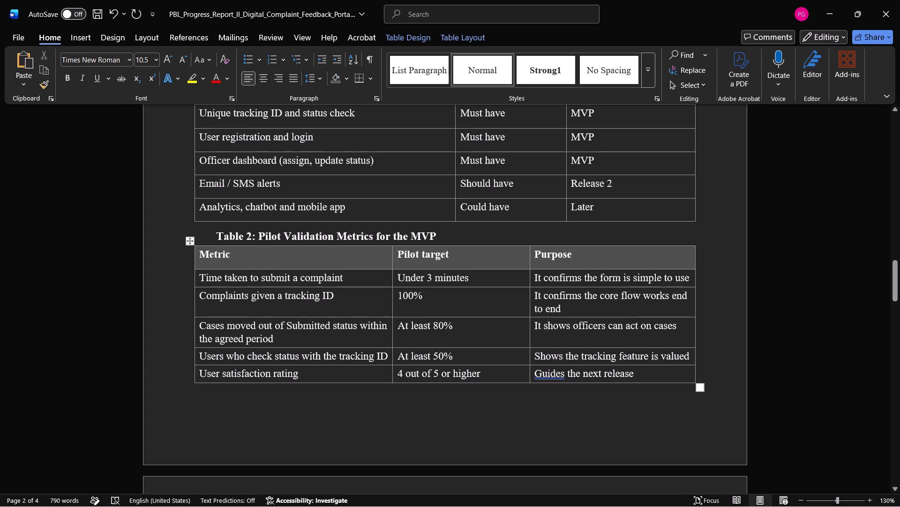
Reword the Table 2 purpose for users who check status with the tracking ID to begin with "It shows".
{"action": "left_click", "coordinate": [538, 355]}
{"action": "key", "text": "BackSpace"}
{"action": "key", "text": "s"}
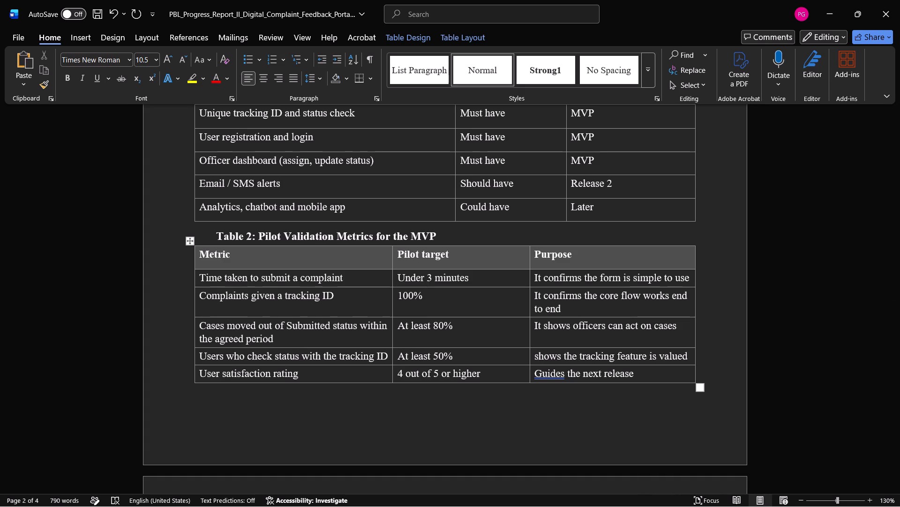
{"action": "key", "text": "Left"}
{"action": "type", "text": "It"}
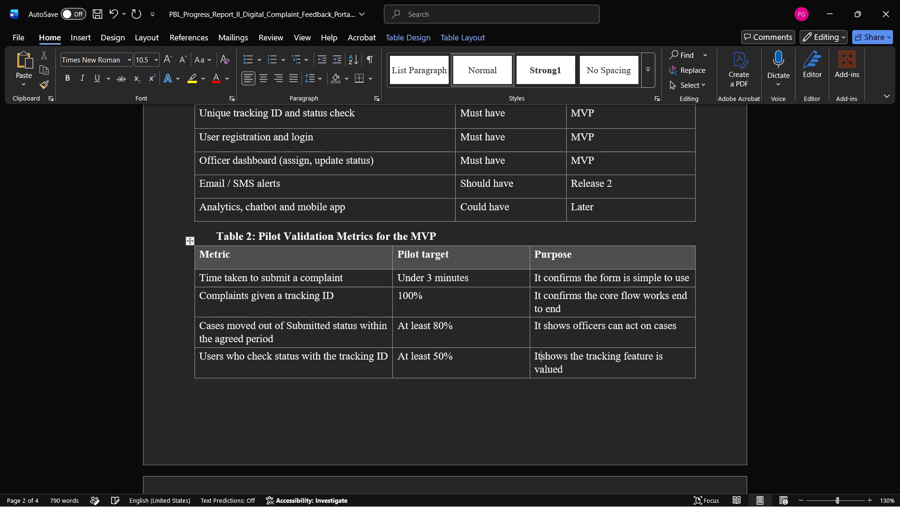
{"action": "key", "text": "space"}
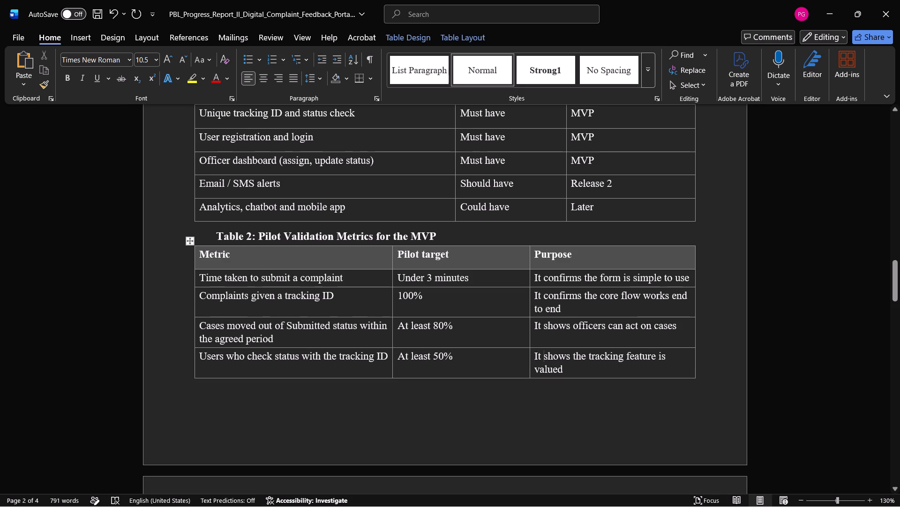
End each of the first four Purpose entries in Table 2 with a full stop, working from the tracking-status row upward.
{"action": "left_click", "coordinate": [574, 371]}
{"action": "key", "text": "period"}
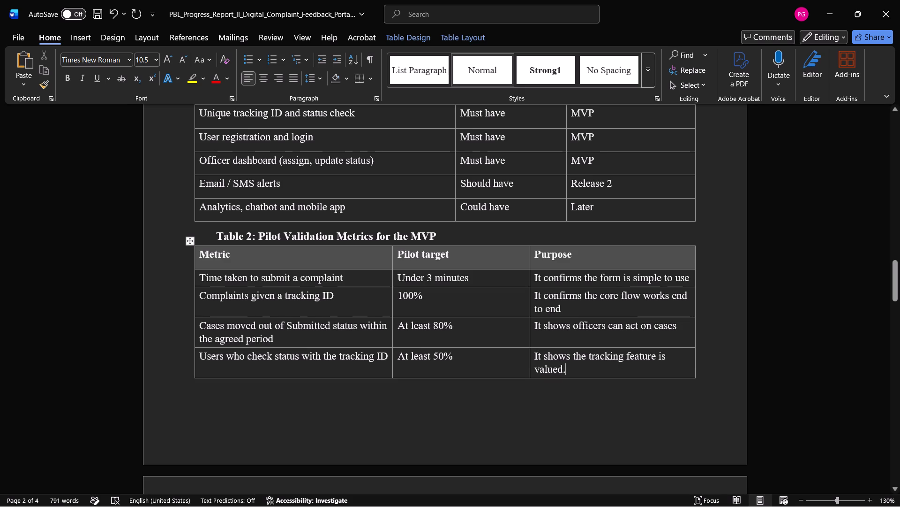
{"action": "left_click", "coordinate": [683, 325]}
{"action": "key", "text": "period"}
{"action": "key", "text": "Up"}
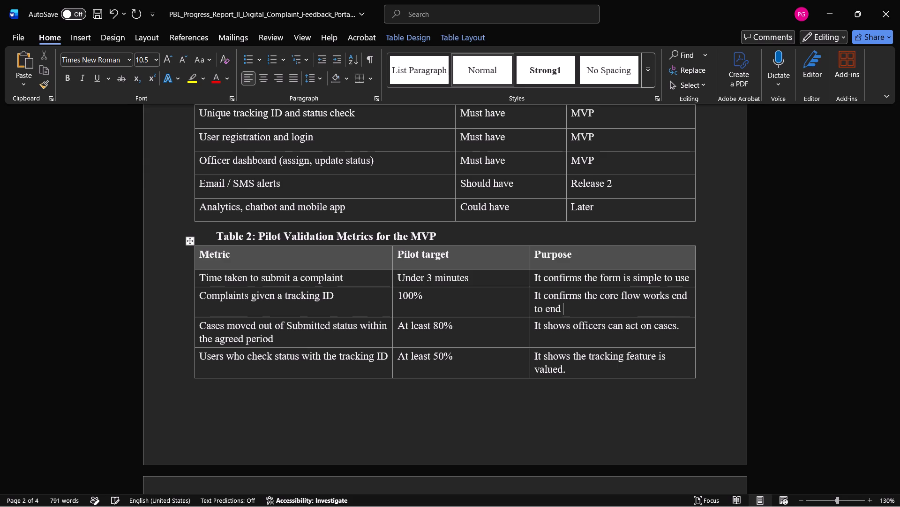
{"action": "key", "text": "period"}
{"action": "key", "text": "Up"}
{"action": "key", "text": "Right"}
{"action": "key", "text": "Up"}
{"action": "key", "text": "Right"}
{"action": "key", "text": "Right"}
{"action": "key", "text": "Right"}
{"action": "key", "text": "Right"}
{"action": "key", "text": "Right"}
{"action": "key", "text": "Right"}
{"action": "key", "text": "Right"}
{"action": "key", "text": "Right"}
{"action": "key", "text": "Right"}
{"action": "key", "text": "Right"}
{"action": "key", "text": "Right"}
{"action": "key", "text": "Right"}
{"action": "key", "text": "Right"}
{"action": "key", "text": "Right"}
{"action": "key", "text": "Right"}
{"action": "key", "text": "Right"}
{"action": "key", "text": "Right"}
{"action": "key", "text": "Right"}
{"action": "key", "text": "Right"}
{"action": "key", "text": "Right"}
{"action": "key", "text": "Right"}
{"action": "key", "text": "Right"}
{"action": "key", "text": "period"}
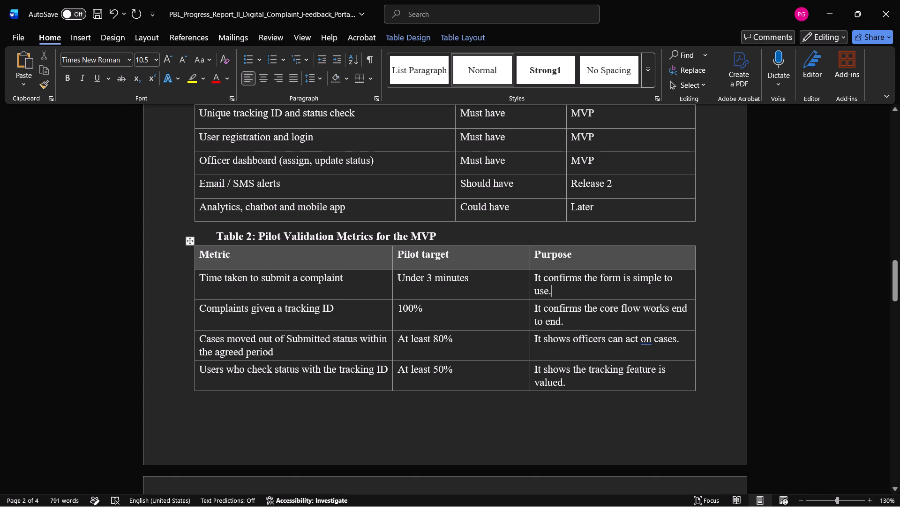
Resize the whole of Table 2, making it slightly wider and its rows more compact.
{"action": "scroll", "coordinate": [370, 364], "scroll_direction": "down", "scroll_amount": 1}
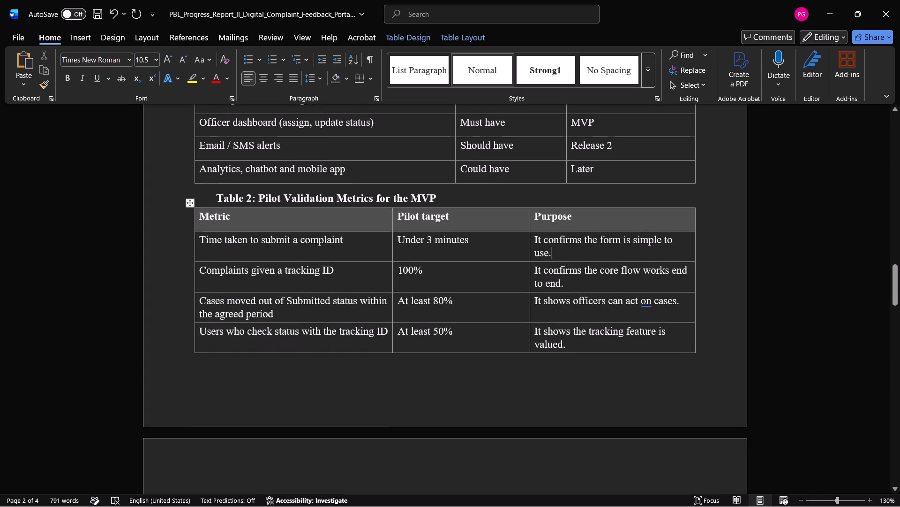
{"action": "scroll", "coordinate": [277, 313], "scroll_direction": "down", "scroll_amount": 1}
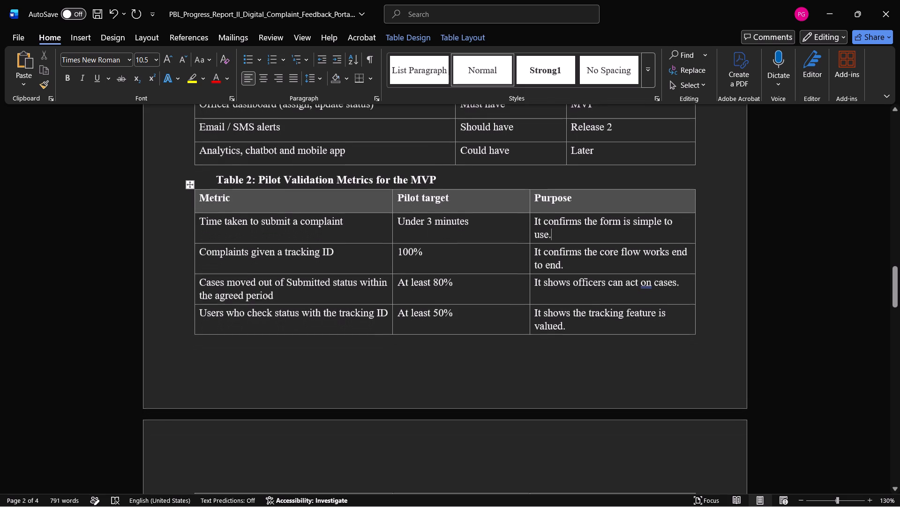
{"action": "scroll", "coordinate": [277, 313], "scroll_direction": "down", "scroll_amount": 2}
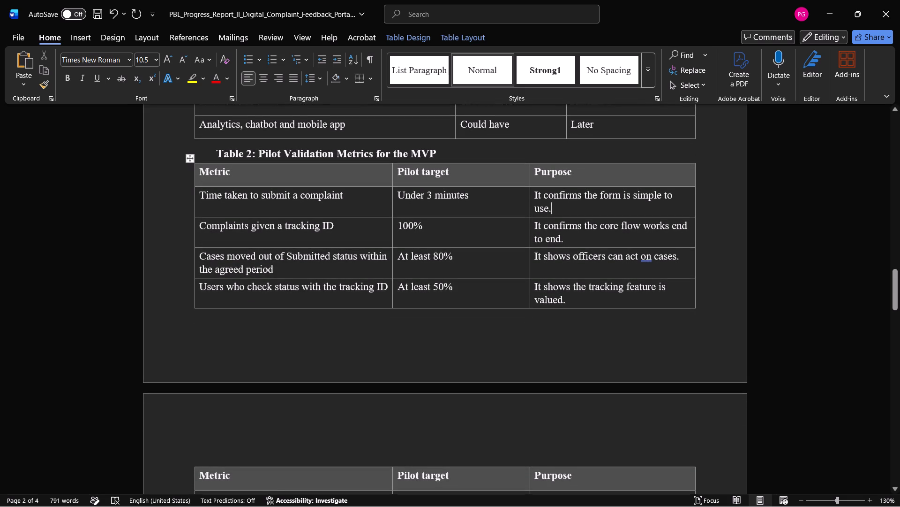
{"action": "scroll", "coordinate": [277, 313], "scroll_direction": "down", "scroll_amount": 1}
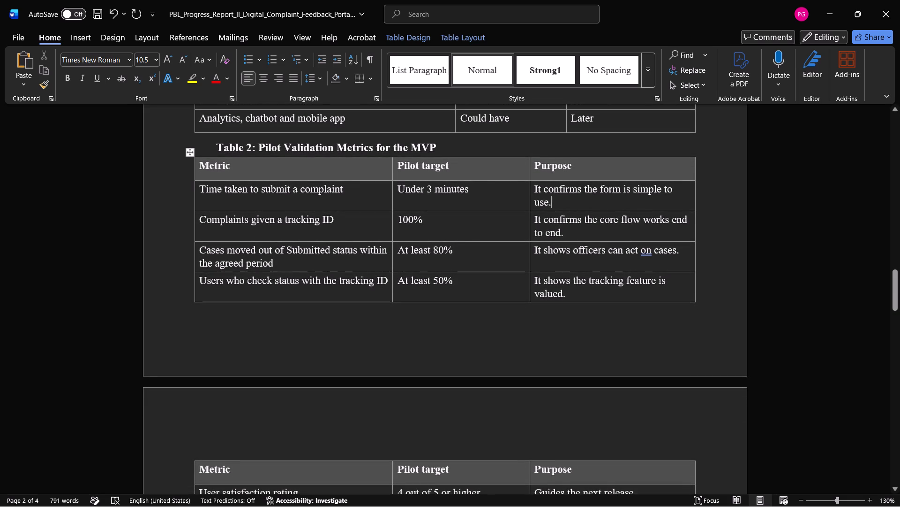
{"action": "scroll", "coordinate": [277, 313], "scroll_direction": "down", "scroll_amount": 1}
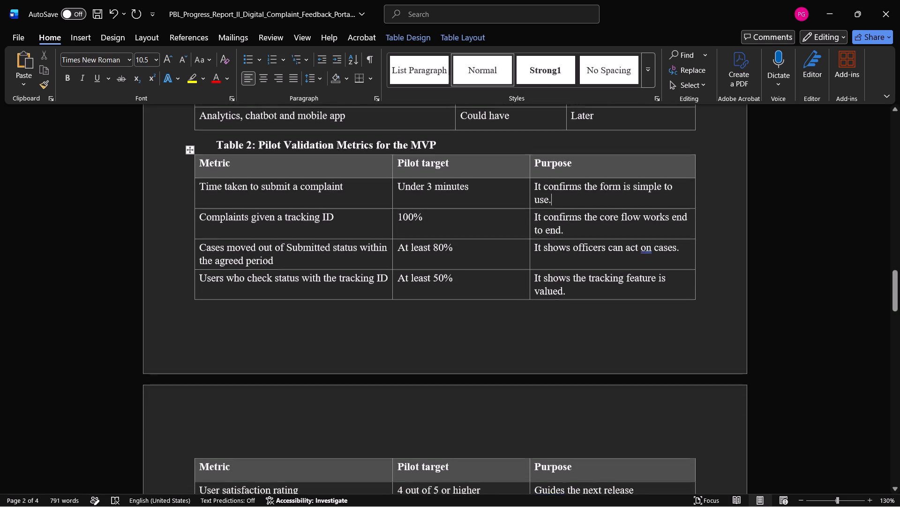
{"action": "scroll", "coordinate": [277, 313], "scroll_direction": "down", "scroll_amount": 1}
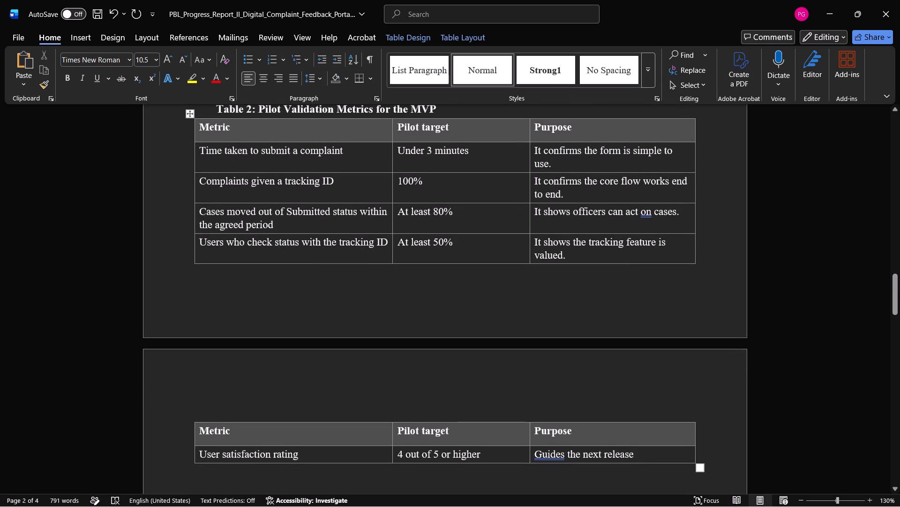
{"action": "scroll", "coordinate": [277, 313], "scroll_direction": "down", "scroll_amount": 2}
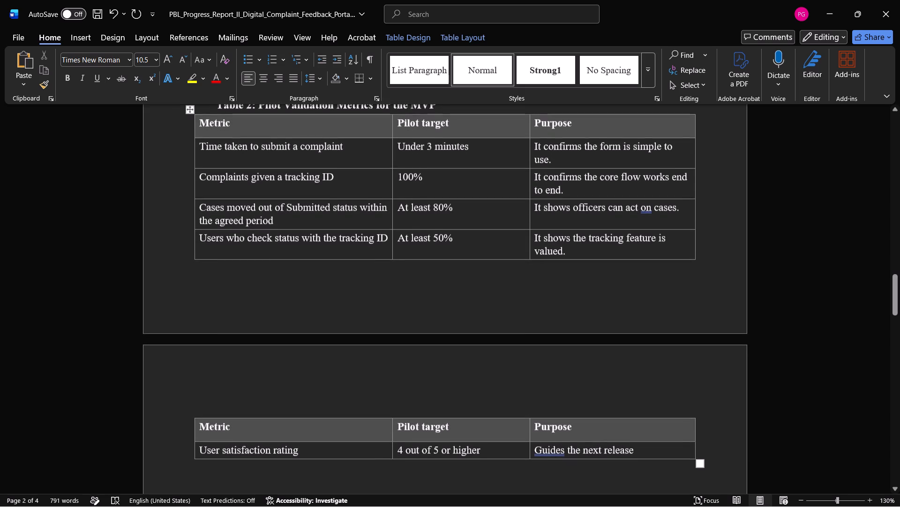
{"action": "scroll", "coordinate": [277, 313], "scroll_direction": "down", "scroll_amount": 1}
{"action": "scroll", "coordinate": [277, 313], "scroll_direction": "up", "scroll_amount": 1}
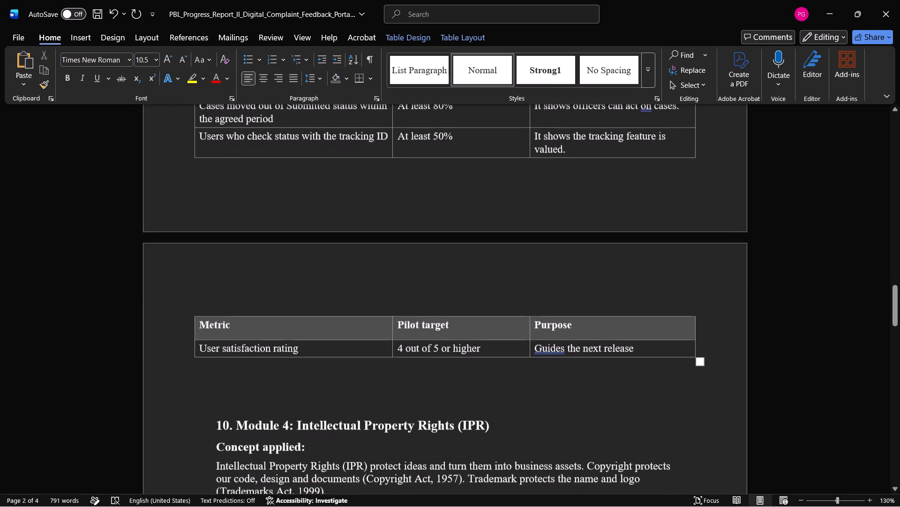
{"action": "scroll", "coordinate": [277, 313], "scroll_direction": "up", "scroll_amount": 1}
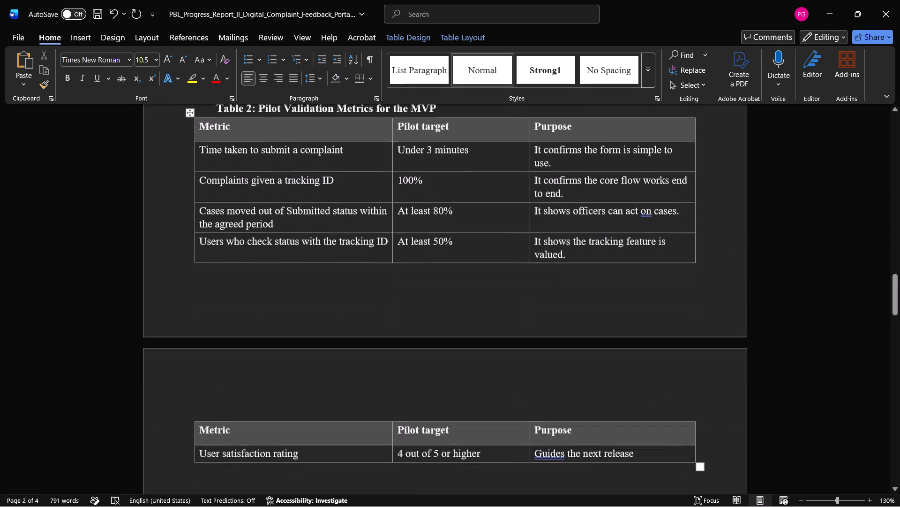
{"action": "scroll", "coordinate": [277, 313], "scroll_direction": "up", "scroll_amount": 1}
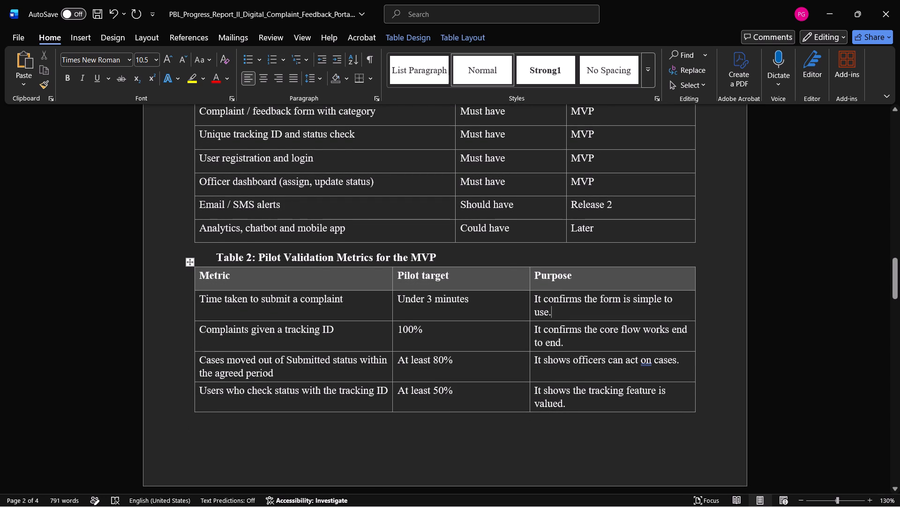
{"action": "scroll", "coordinate": [670, 445], "scroll_direction": "down", "scroll_amount": 2}
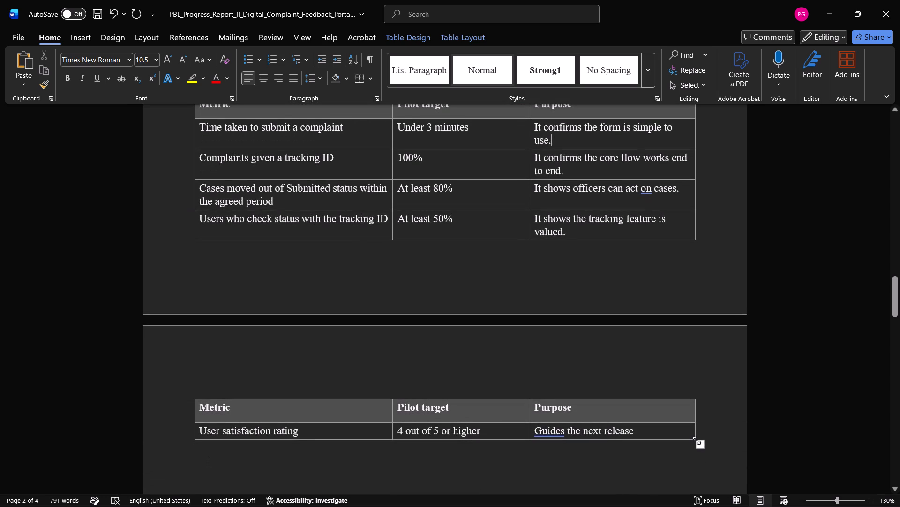
{"action": "left_click", "coordinate": [697, 440]}
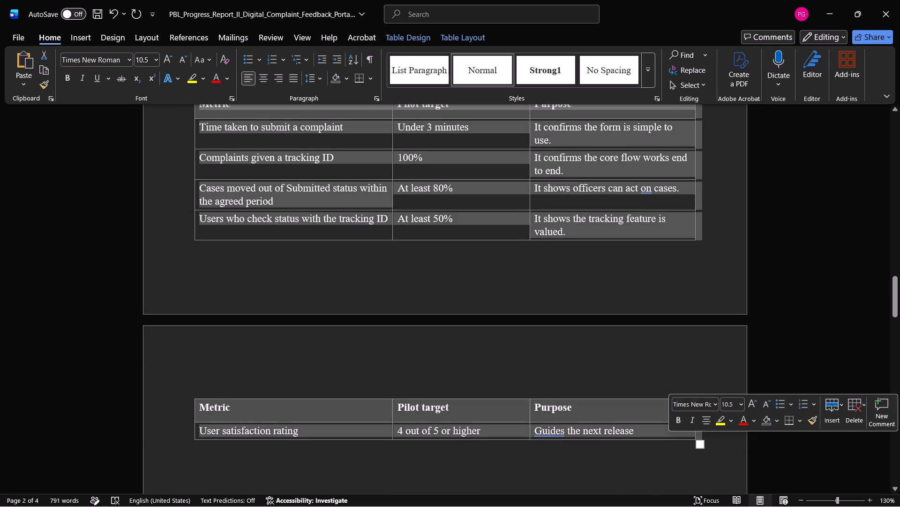
{"action": "left_click", "coordinate": [697, 442]}
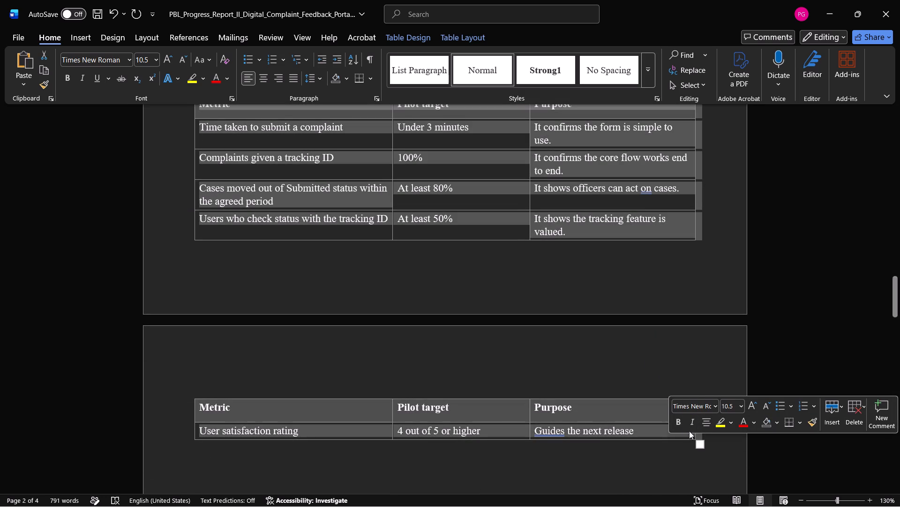
{"action": "left_click_drag", "start_coordinate": [696, 439], "coordinate": [683, 422]}
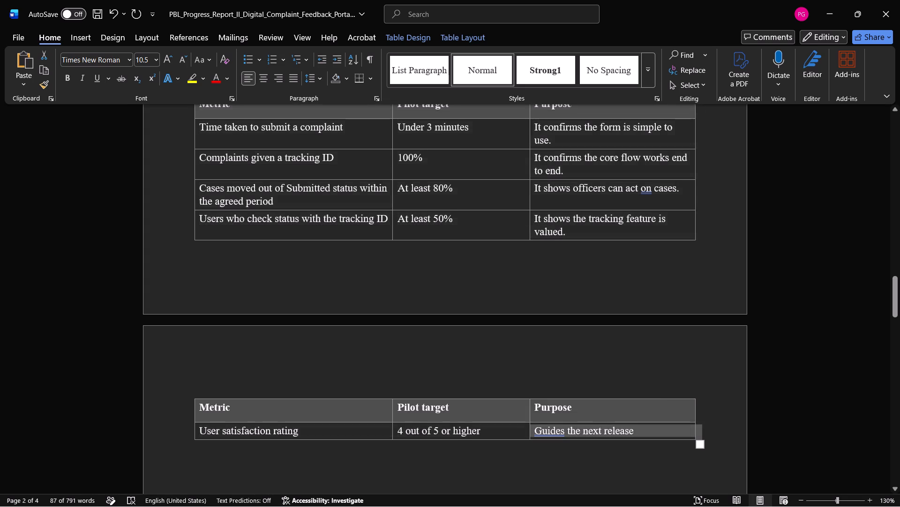
{"action": "left_click_drag", "start_coordinate": [683, 422], "coordinate": [671, 398]}
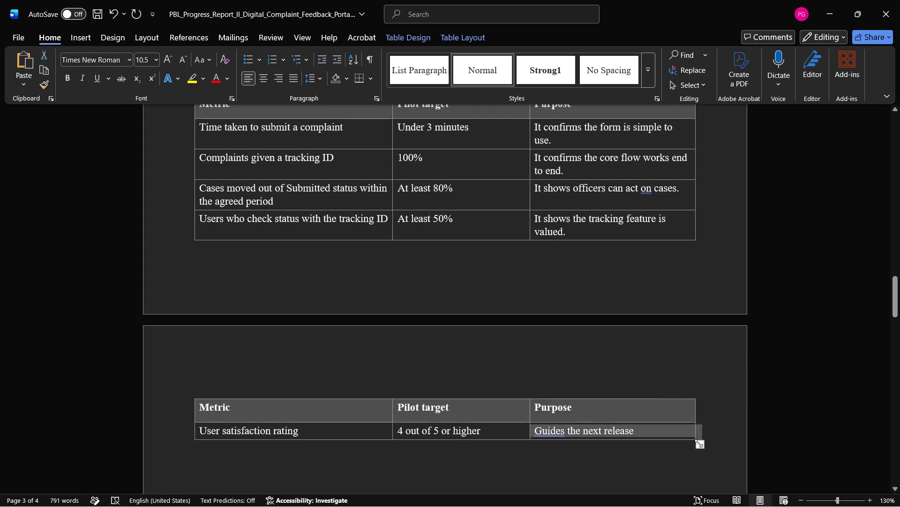
{"action": "left_click_drag", "start_coordinate": [698, 443], "coordinate": [686, 349]}
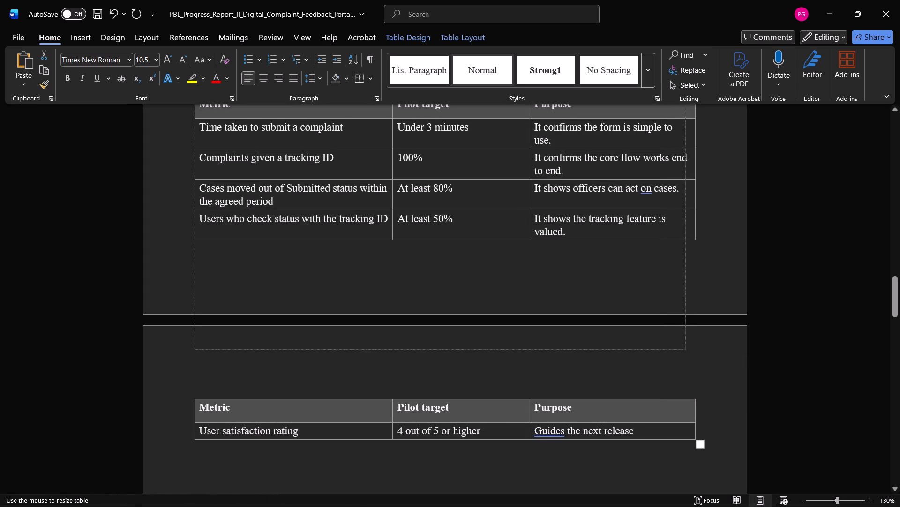
{"action": "left_click_drag", "start_coordinate": [686, 349], "coordinate": [700, 303]}
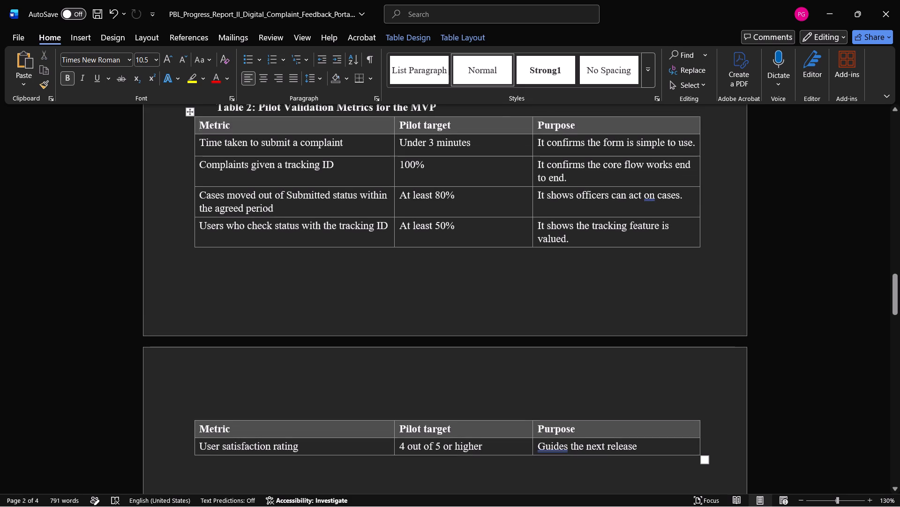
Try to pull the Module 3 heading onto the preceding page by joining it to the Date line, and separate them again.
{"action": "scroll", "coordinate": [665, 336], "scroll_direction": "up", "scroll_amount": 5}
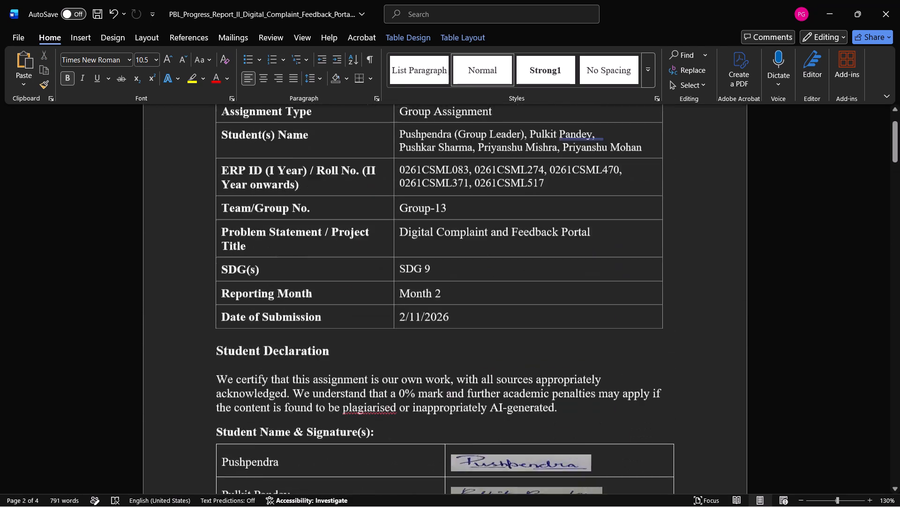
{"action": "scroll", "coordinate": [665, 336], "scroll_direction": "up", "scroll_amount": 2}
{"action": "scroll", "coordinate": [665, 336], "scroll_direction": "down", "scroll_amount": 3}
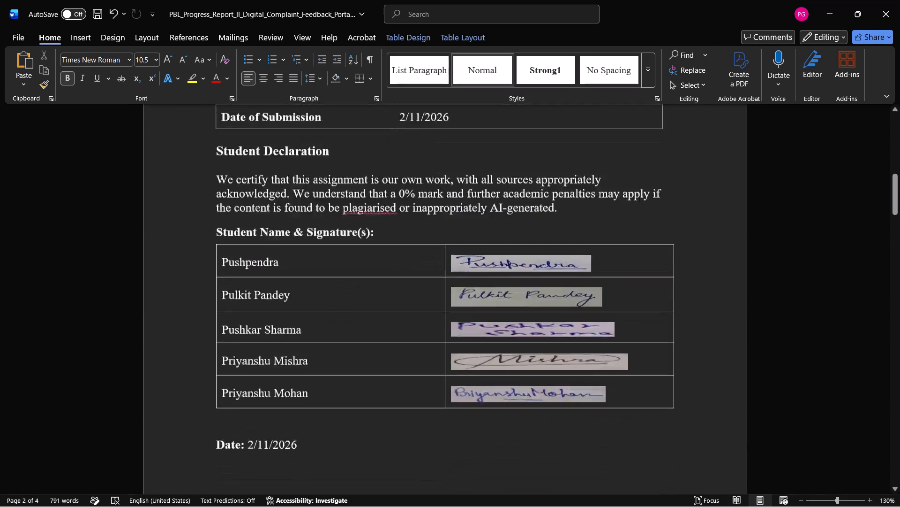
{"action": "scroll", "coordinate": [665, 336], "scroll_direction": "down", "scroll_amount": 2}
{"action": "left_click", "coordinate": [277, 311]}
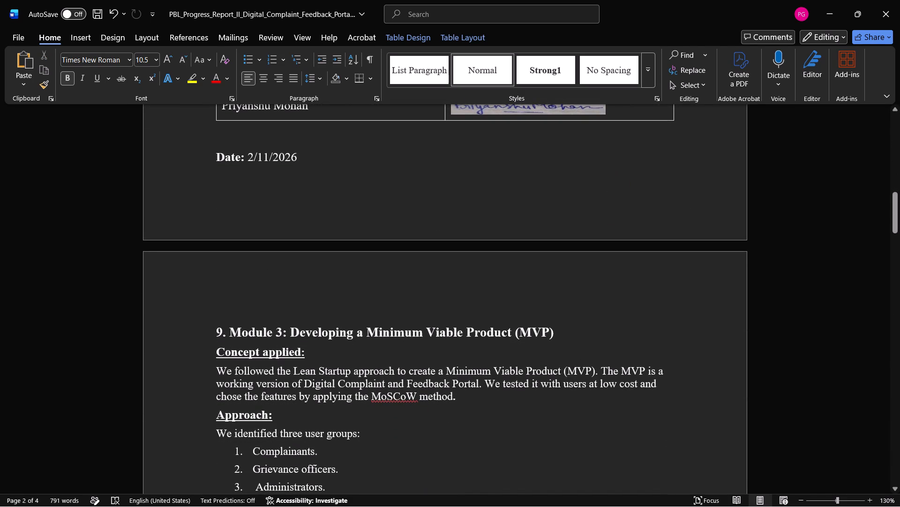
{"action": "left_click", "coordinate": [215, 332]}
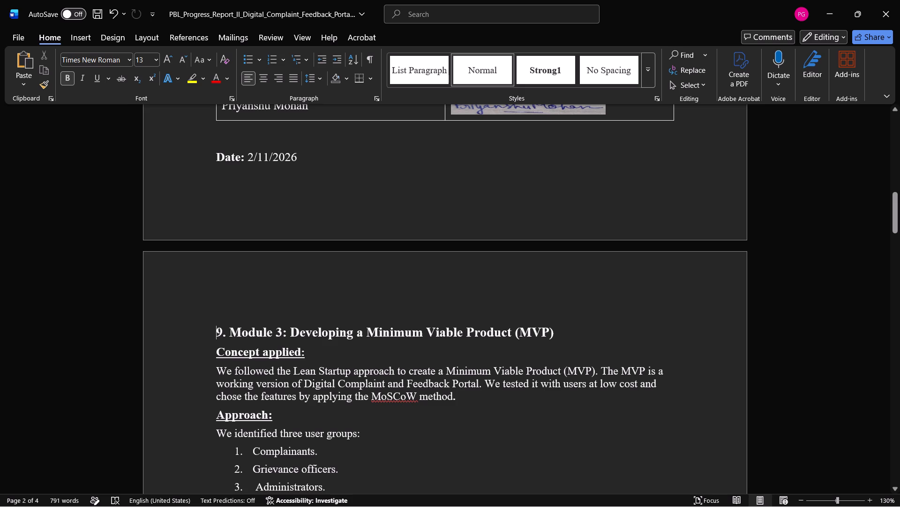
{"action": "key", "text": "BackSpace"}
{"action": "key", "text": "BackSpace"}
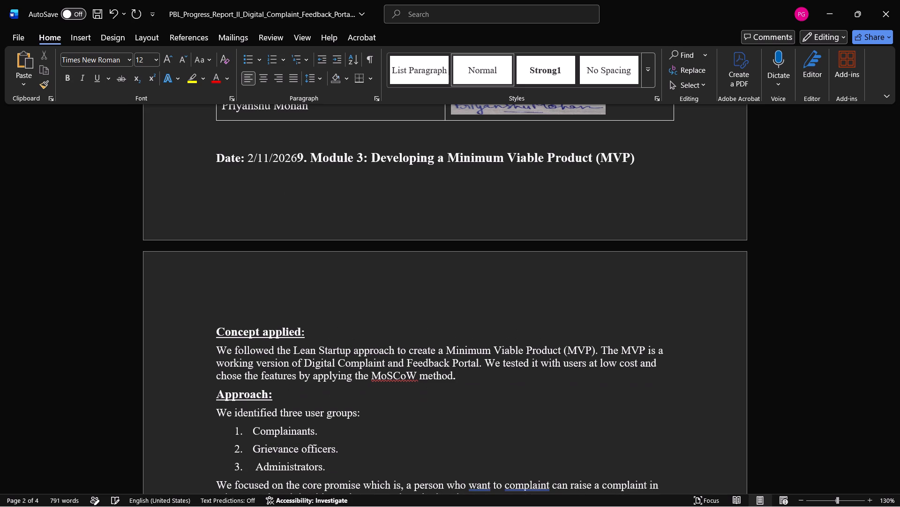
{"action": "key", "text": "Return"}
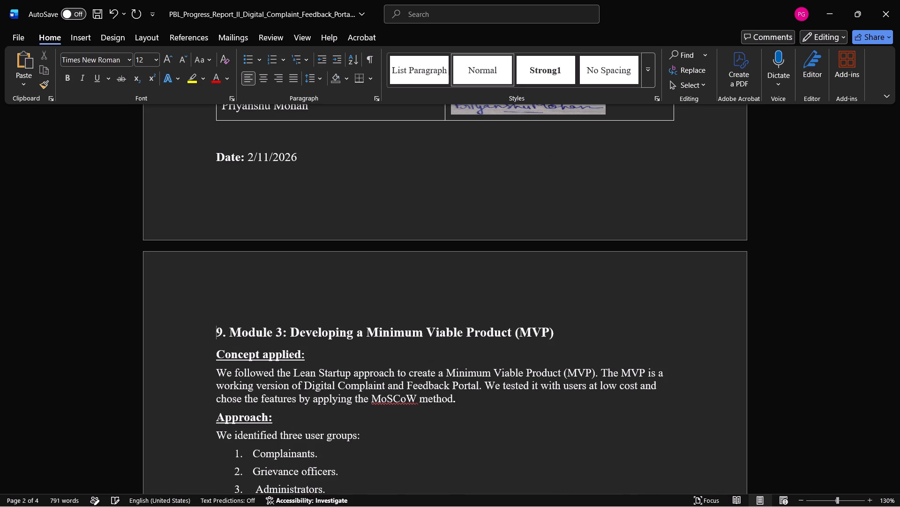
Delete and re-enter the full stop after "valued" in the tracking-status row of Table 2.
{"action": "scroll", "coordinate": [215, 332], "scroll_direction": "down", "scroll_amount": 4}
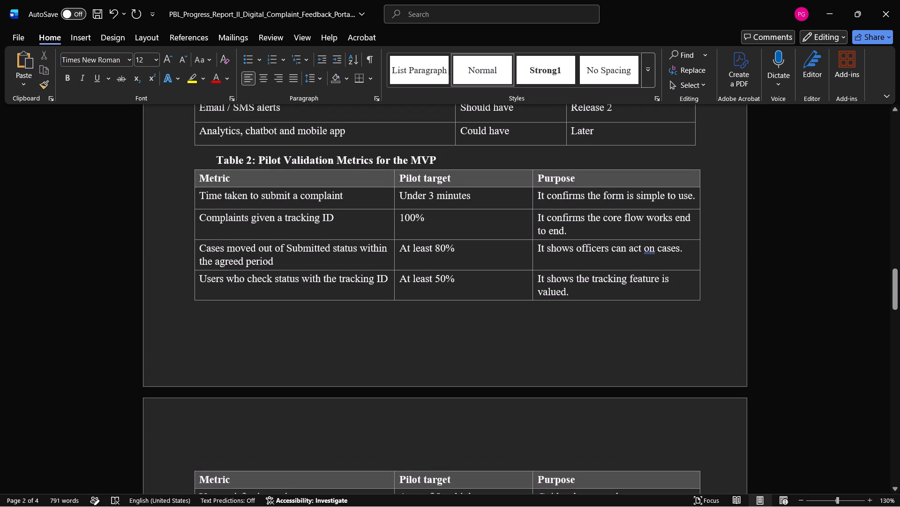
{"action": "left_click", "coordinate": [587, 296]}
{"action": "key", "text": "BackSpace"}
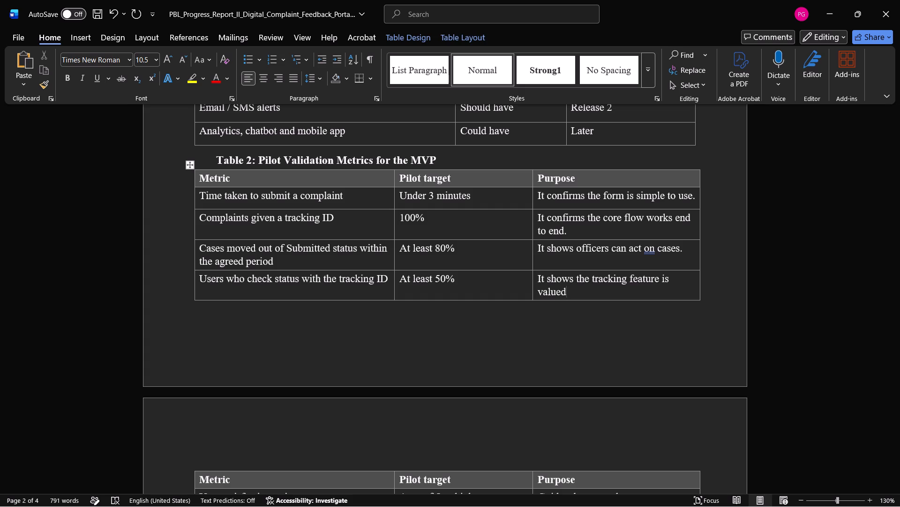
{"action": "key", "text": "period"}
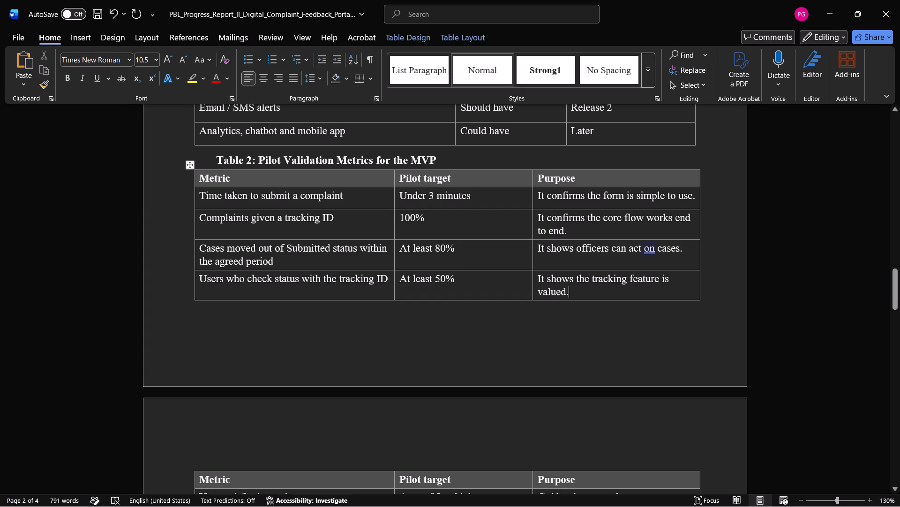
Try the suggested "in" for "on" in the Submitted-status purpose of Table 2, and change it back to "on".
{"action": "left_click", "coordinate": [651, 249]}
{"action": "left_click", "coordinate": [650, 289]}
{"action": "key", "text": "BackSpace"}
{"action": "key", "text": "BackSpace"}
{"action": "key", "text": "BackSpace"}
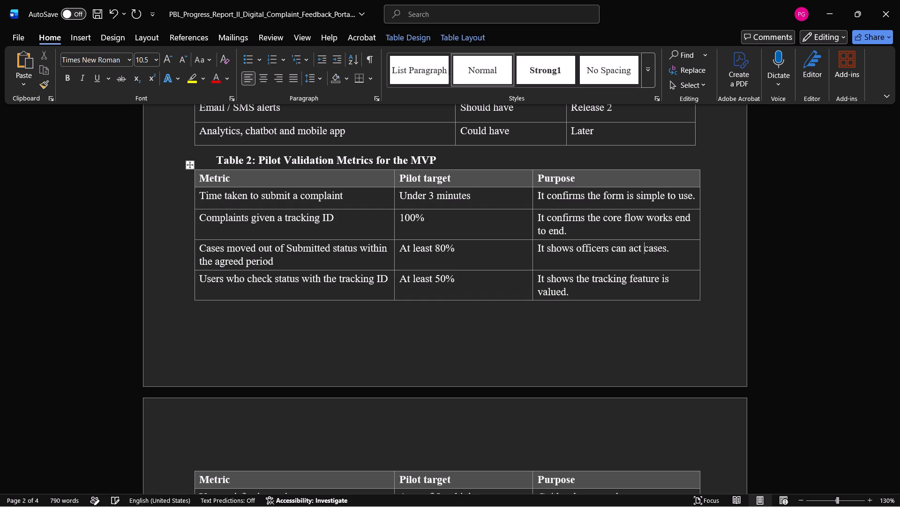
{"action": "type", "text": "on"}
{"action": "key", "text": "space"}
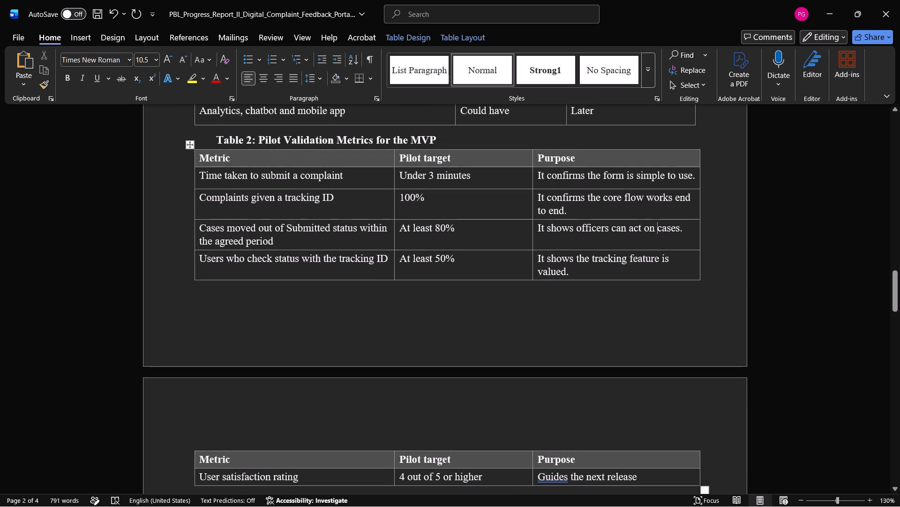
Accept the grammar suggestion "Guides to" in the user satisfaction rating purpose of Table 2.
{"action": "scroll", "coordinate": [547, 305], "scroll_direction": "down", "scroll_amount": 1}
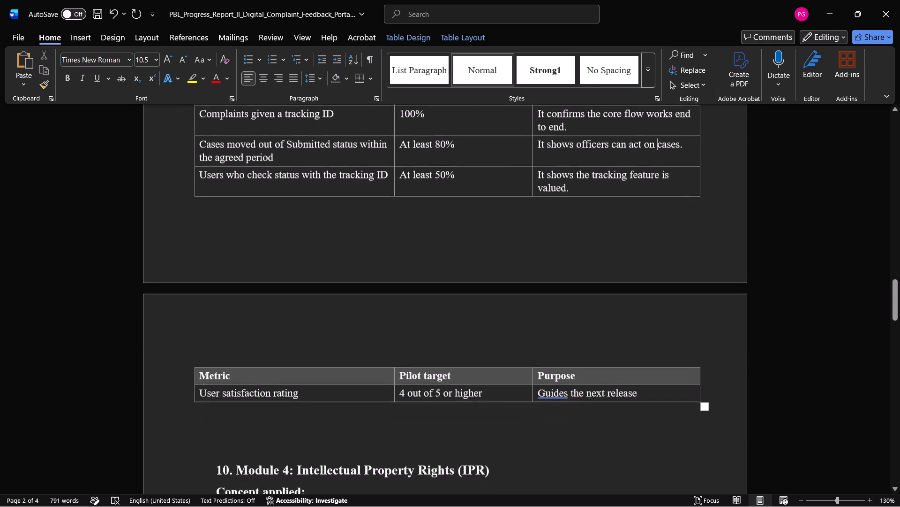
{"action": "scroll", "coordinate": [547, 305], "scroll_direction": "down", "scroll_amount": 1}
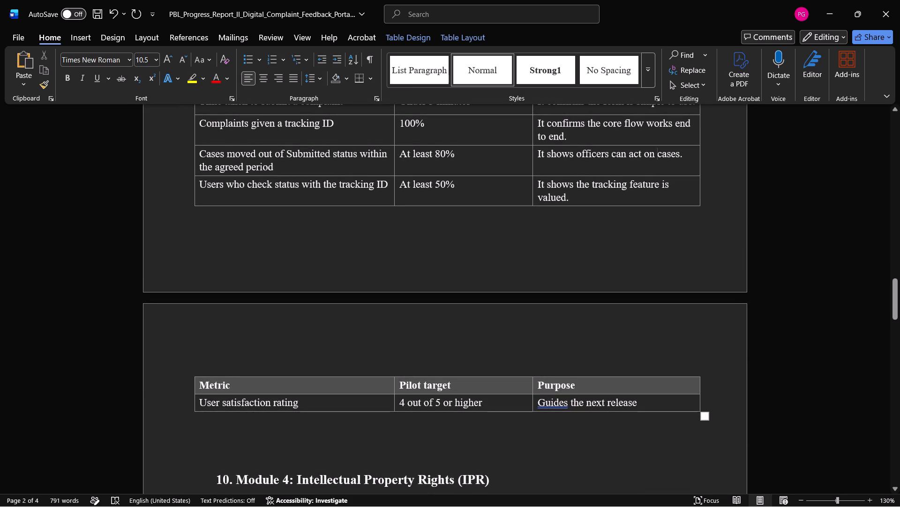
{"action": "scroll", "coordinate": [547, 305], "scroll_direction": "down", "scroll_amount": 4}
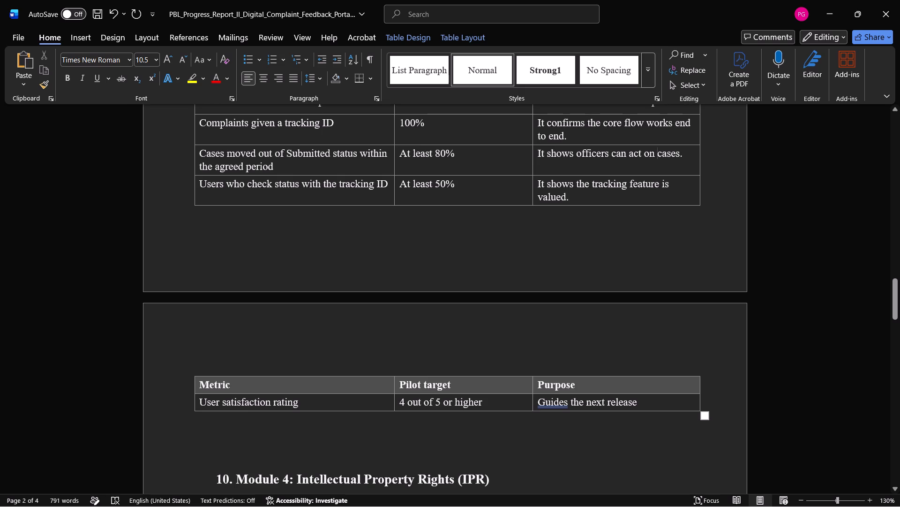
{"action": "left_click", "coordinate": [549, 403]}
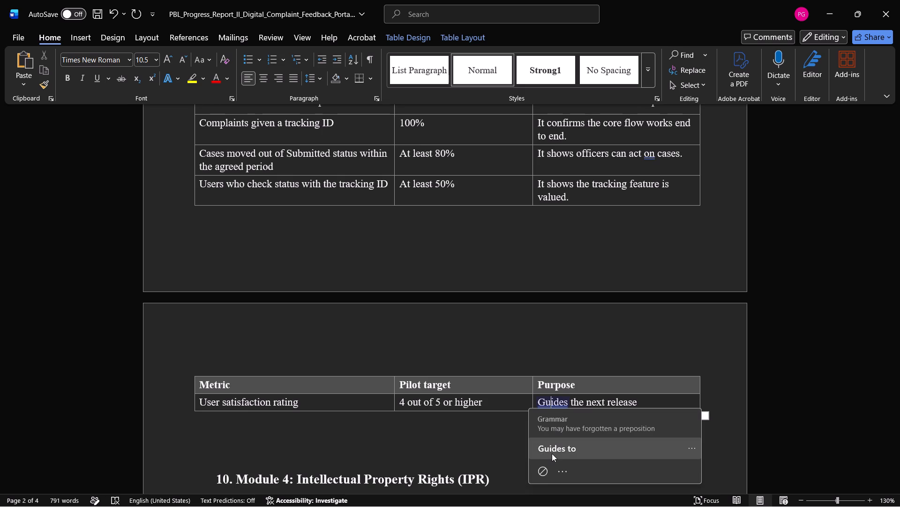
{"action": "left_click", "coordinate": [552, 453]}
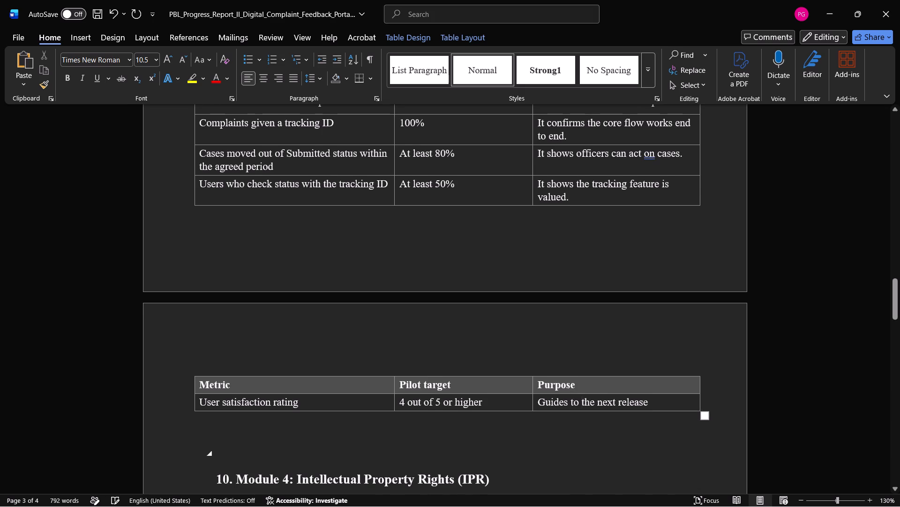
Underline the "Concept applied:" subheading in the Module 4 Intellectual Property Rights section.
{"action": "scroll", "coordinate": [552, 453], "scroll_direction": "down", "scroll_amount": 2}
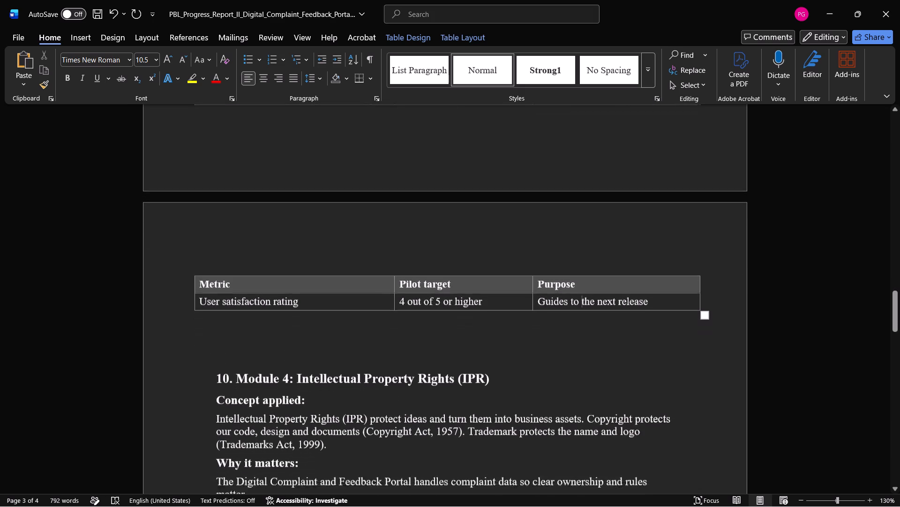
{"action": "scroll", "coordinate": [552, 453], "scroll_direction": "down", "scroll_amount": 2}
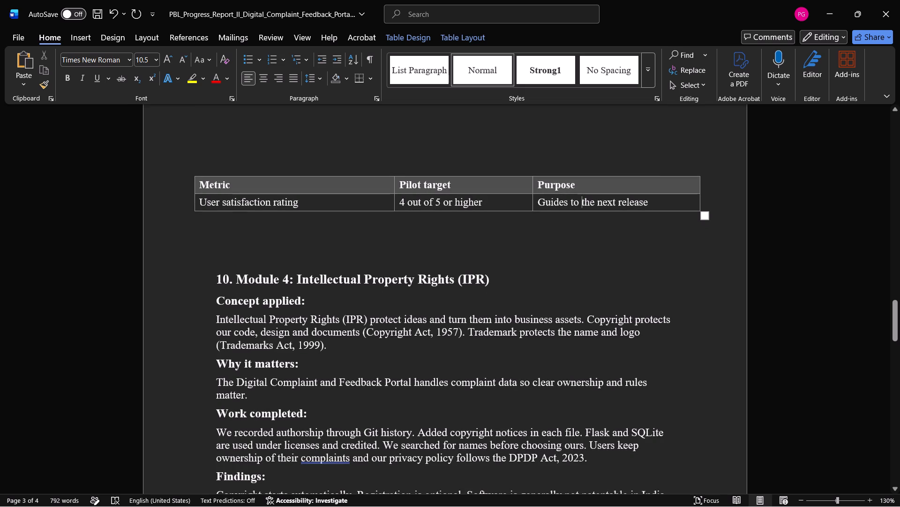
{"action": "scroll", "coordinate": [532, 479], "scroll_direction": "up", "scroll_amount": 3}
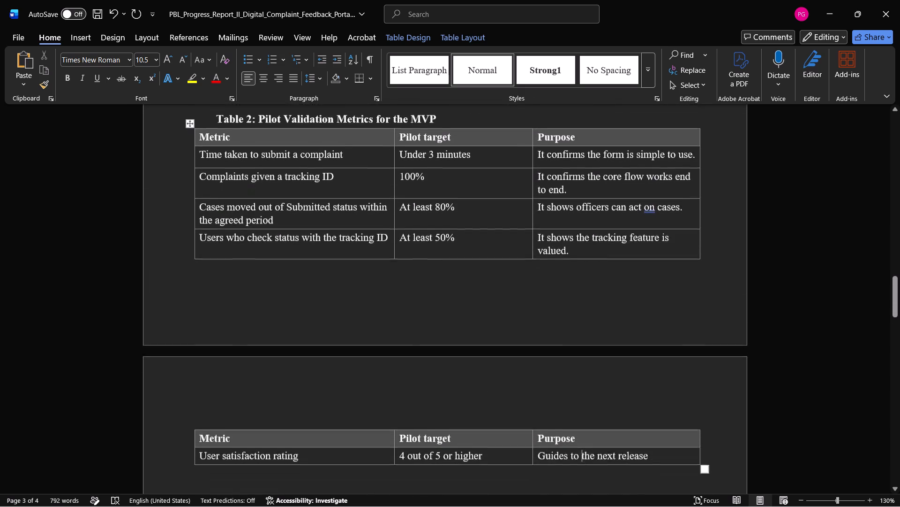
{"action": "scroll", "coordinate": [532, 479], "scroll_direction": "down", "scroll_amount": 1}
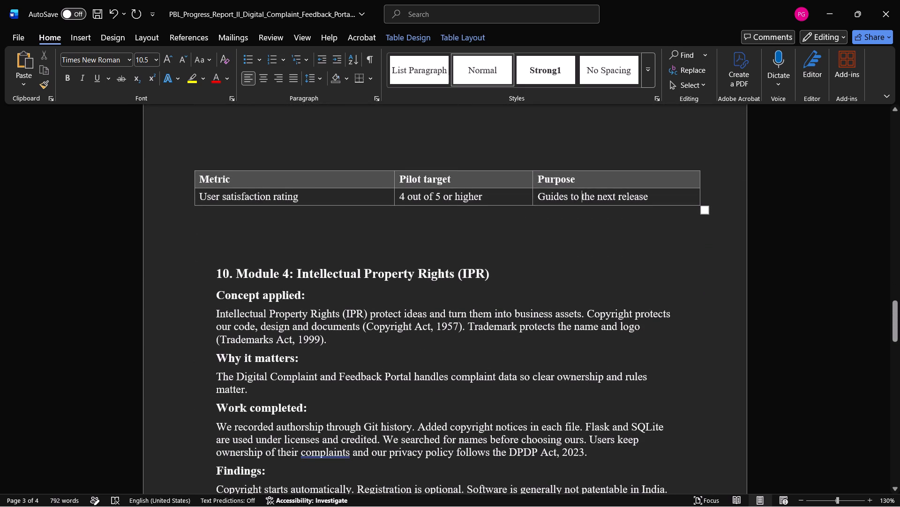
{"action": "scroll", "coordinate": [532, 479], "scroll_direction": "down", "scroll_amount": 3}
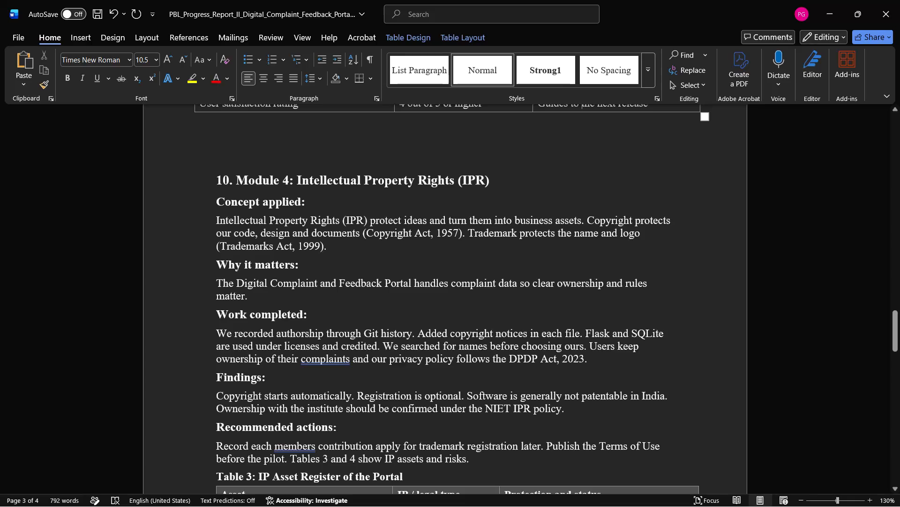
{"action": "left_click_drag", "start_coordinate": [215, 201], "coordinate": [320, 211]}
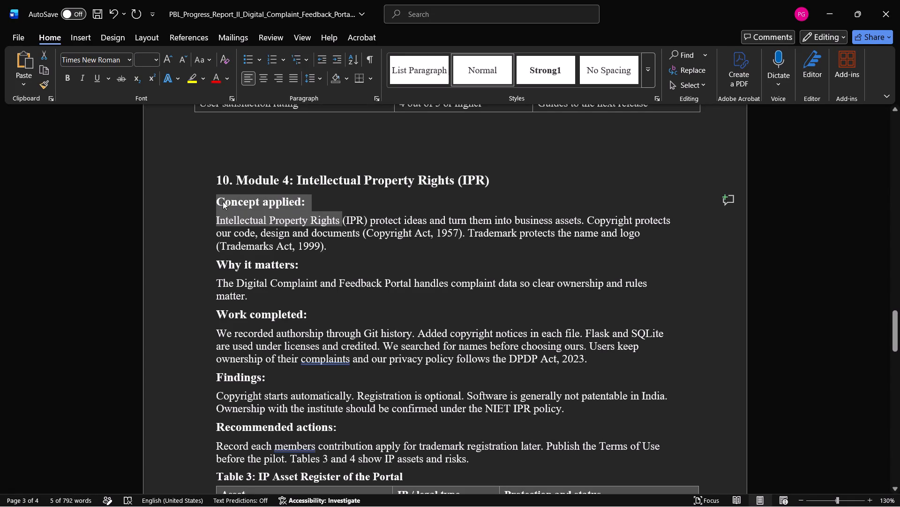
{"action": "left_click", "coordinate": [221, 200]}
{"action": "left_click_drag", "start_coordinate": [216, 200], "coordinate": [287, 192]}
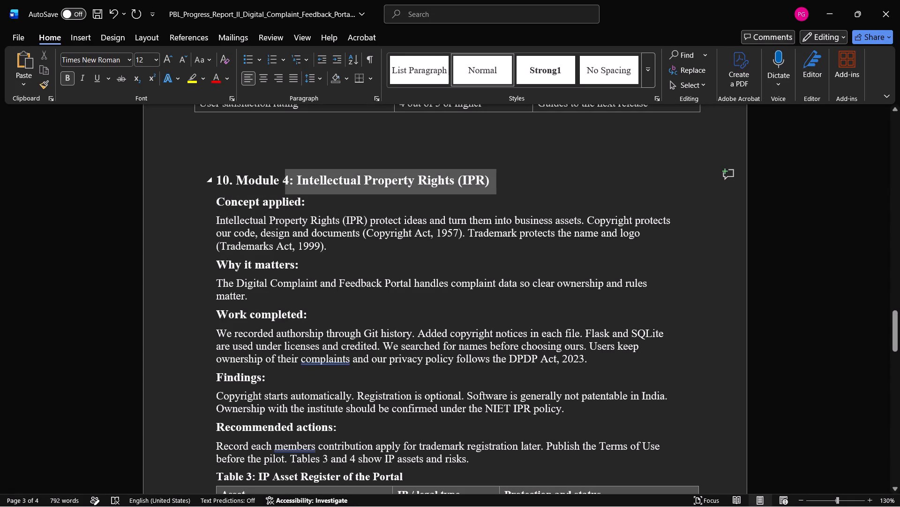
{"action": "left_click_drag", "start_coordinate": [287, 192], "coordinate": [306, 197]}
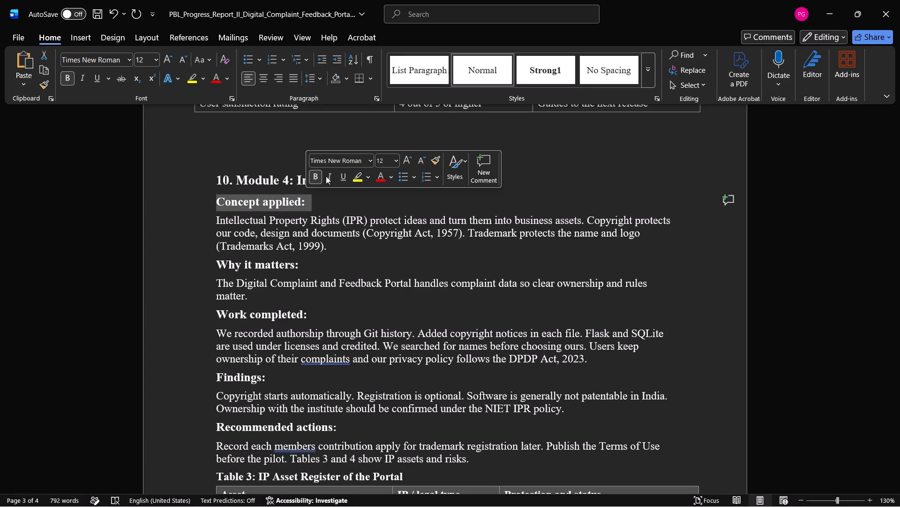
{"action": "left_click", "coordinate": [341, 176]}
Underline the Module 4 subheadings "Why it matters" (without its colon), "Work completed:", "Findings:" and "Recommended actions:".
{"action": "scroll", "coordinate": [341, 176], "scroll_direction": "down", "scroll_amount": 1}
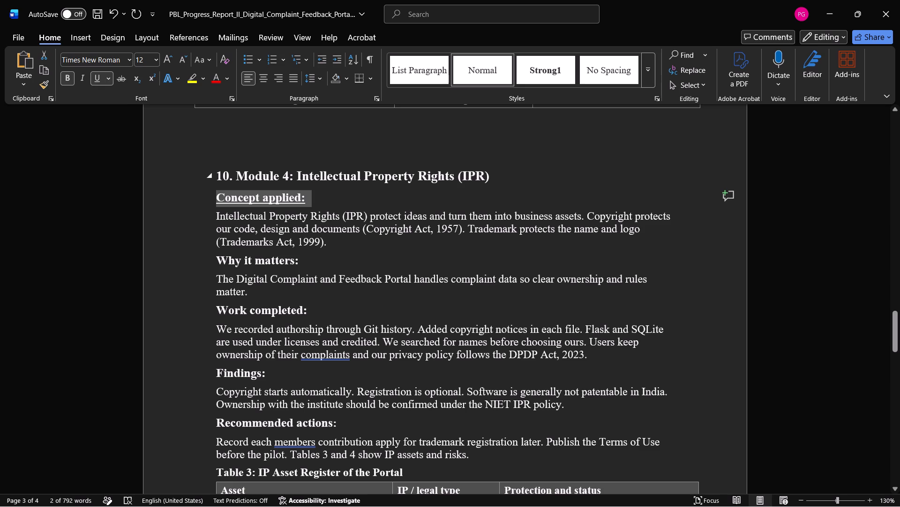
{"action": "left_click_drag", "start_coordinate": [217, 258], "coordinate": [287, 264]}
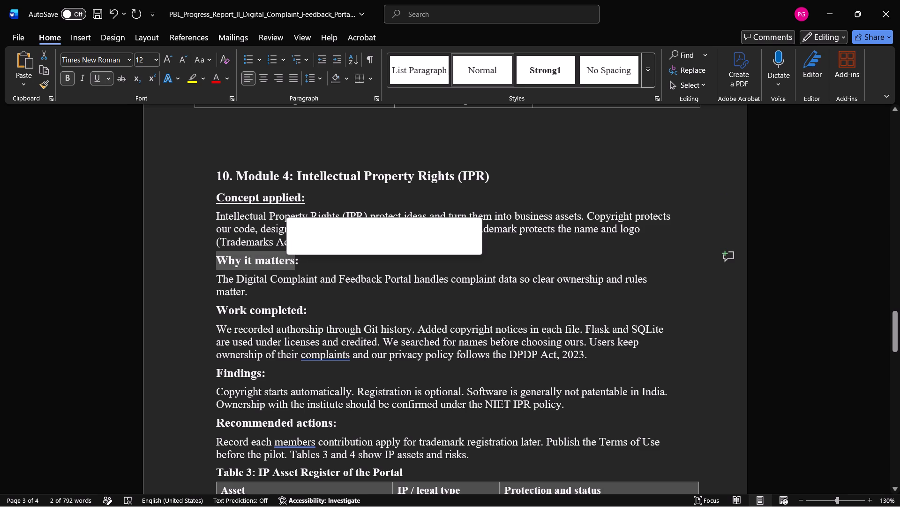
{"action": "left_click", "coordinate": [322, 247]}
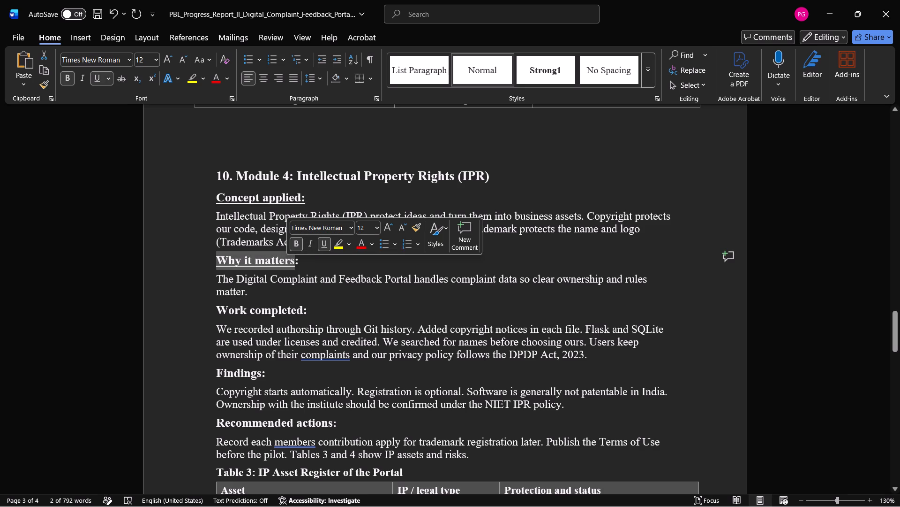
{"action": "left_click_drag", "start_coordinate": [217, 309], "coordinate": [323, 311]}
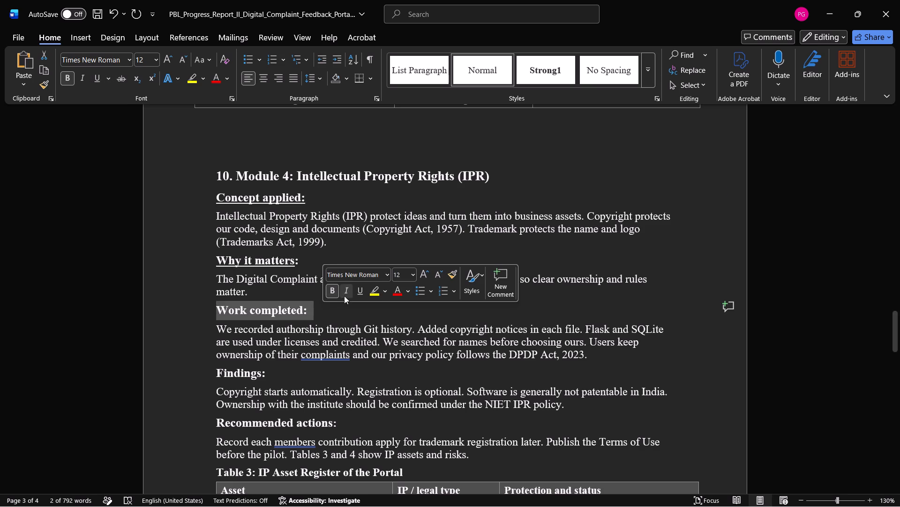
{"action": "left_click", "coordinate": [359, 292]}
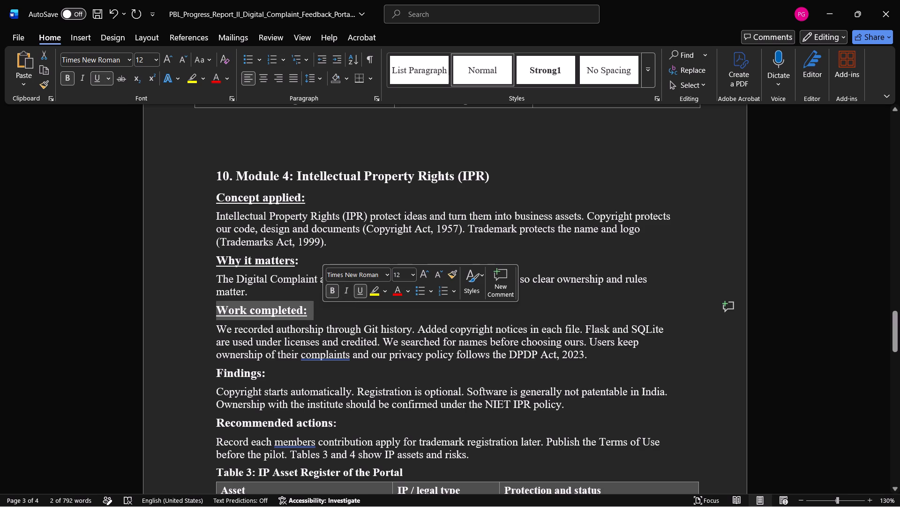
{"action": "left_click_drag", "start_coordinate": [215, 373], "coordinate": [285, 372]}
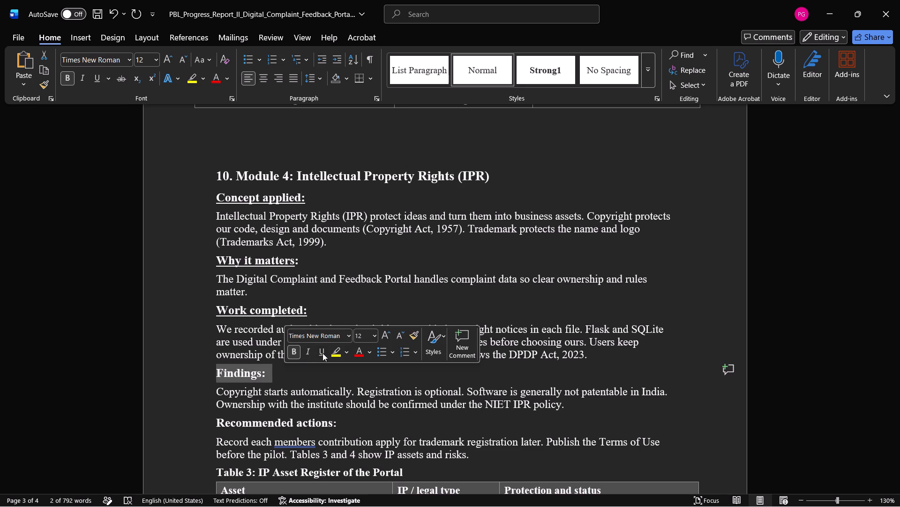
{"action": "left_click", "coordinate": [322, 353]}
{"action": "left_click", "coordinate": [150, 363]}
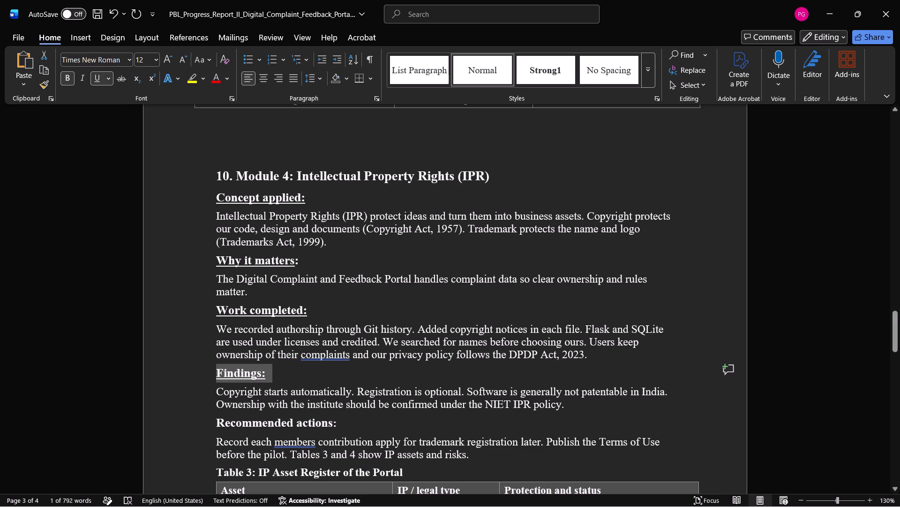
{"action": "scroll", "coordinate": [180, 389], "scroll_direction": "down", "scroll_amount": 1}
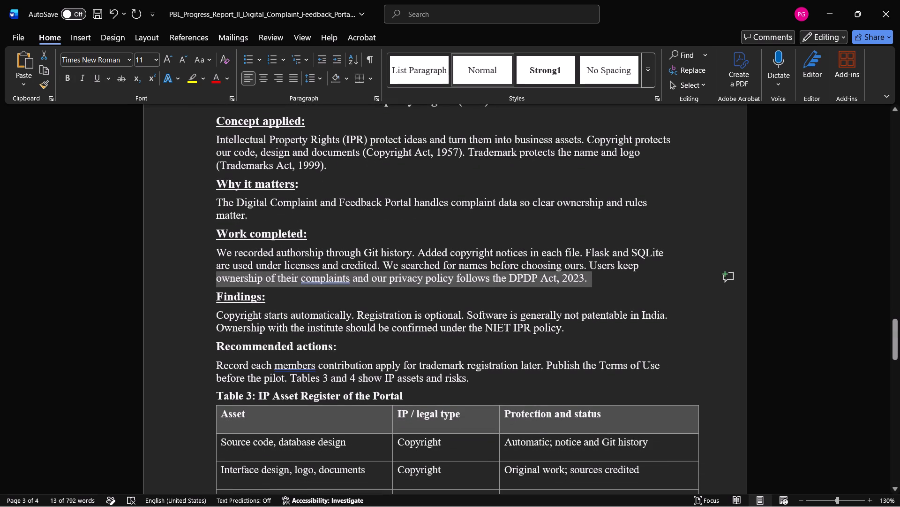
{"action": "left_click_drag", "start_coordinate": [215, 350], "coordinate": [344, 356]}
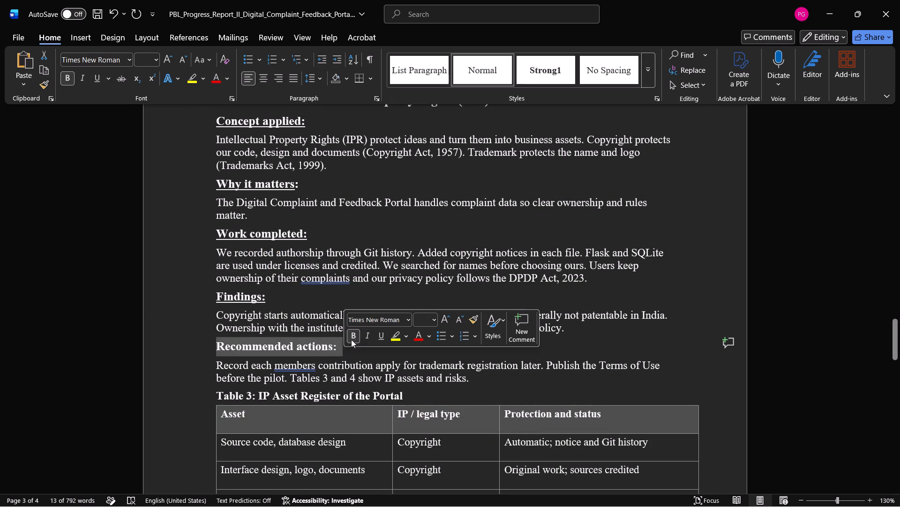
{"action": "left_click", "coordinate": [381, 337]}
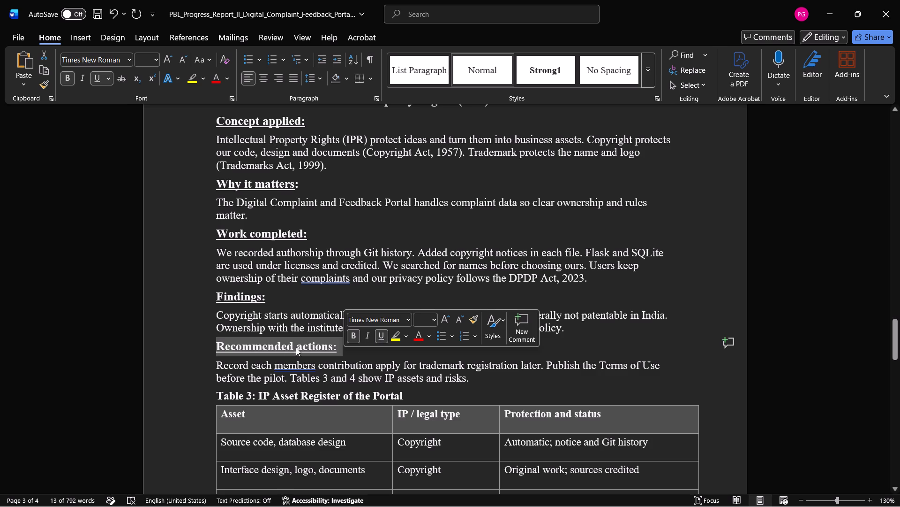
Insert two blank lines above the "Table 4: IP Risks and Planned Safeguards" caption.
{"action": "scroll", "coordinate": [180, 392], "scroll_direction": "down", "scroll_amount": 2}
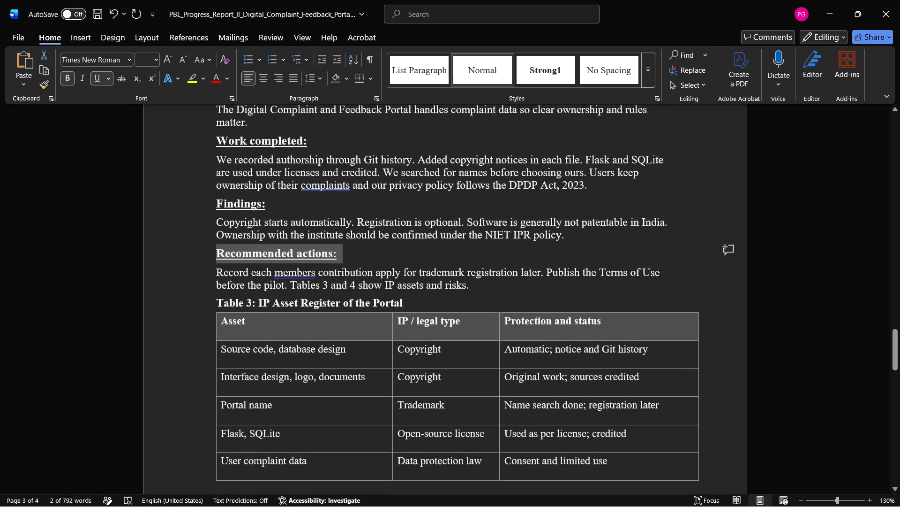
{"action": "scroll", "coordinate": [180, 392], "scroll_direction": "down", "scroll_amount": 2}
{"action": "scroll", "coordinate": [180, 392], "scroll_direction": "up", "scroll_amount": 3}
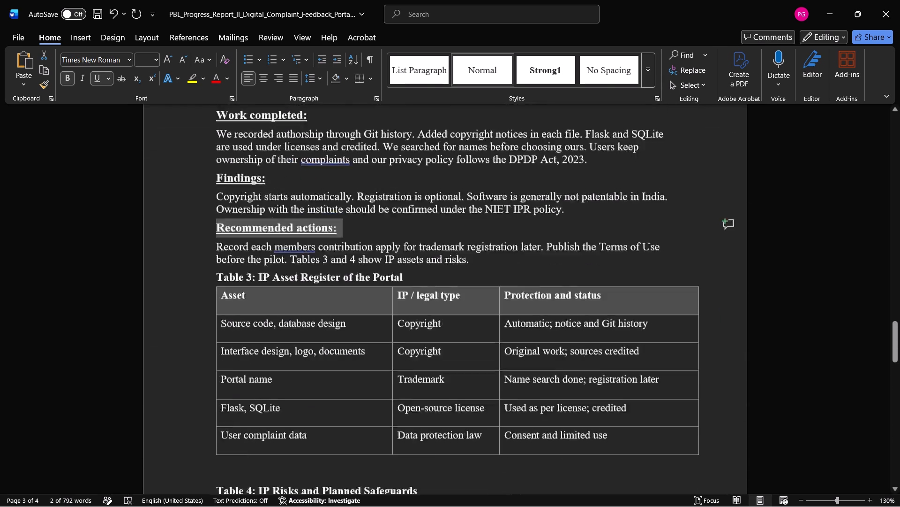
{"action": "scroll", "coordinate": [180, 392], "scroll_direction": "up", "scroll_amount": 1}
{"action": "scroll", "coordinate": [180, 392], "scroll_direction": "down", "scroll_amount": 2}
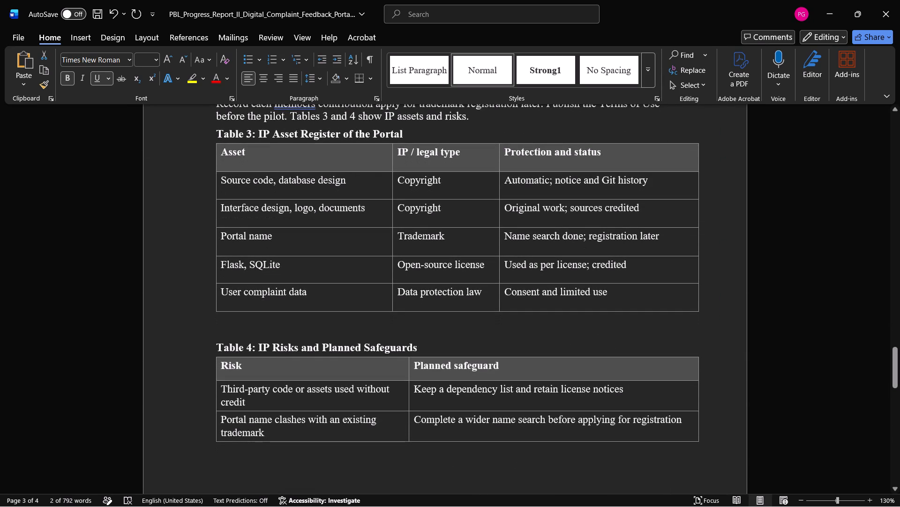
{"action": "left_click", "coordinate": [214, 346]}
{"action": "key", "text": "Return"}
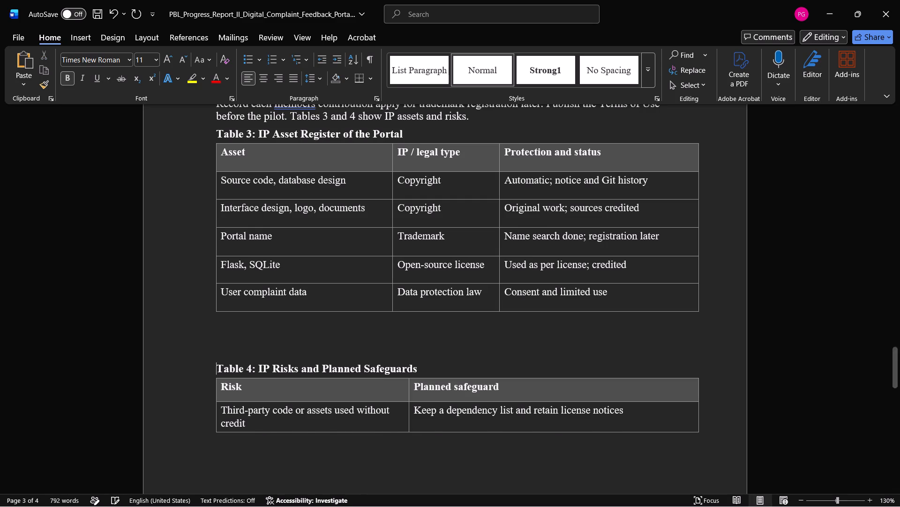
{"action": "key", "text": "Return"}
Insert three blank lines above the "Table 3: IP Asset Register of the Portal" caption.
{"action": "scroll", "coordinate": [255, 308], "scroll_direction": "up", "scroll_amount": 1}
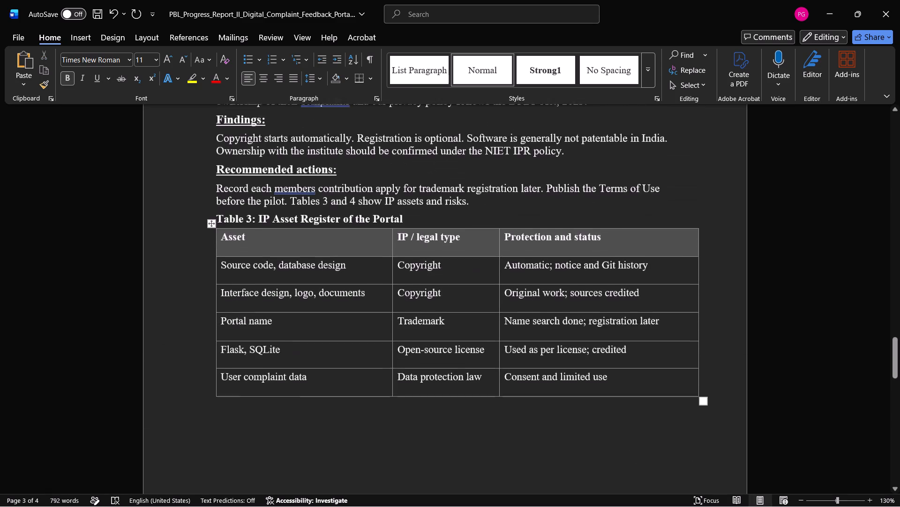
{"action": "scroll", "coordinate": [255, 308], "scroll_direction": "up", "scroll_amount": 1}
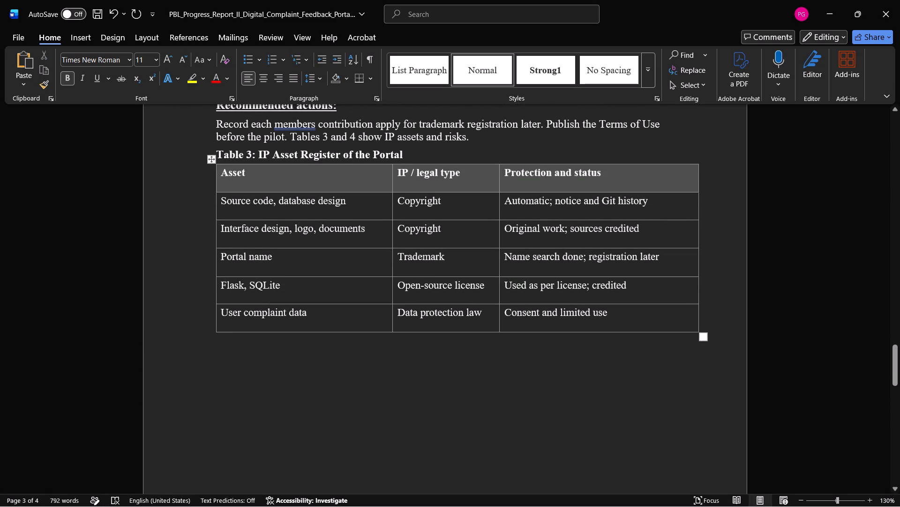
{"action": "left_click", "coordinate": [214, 154]}
{"action": "key", "text": "Return"}
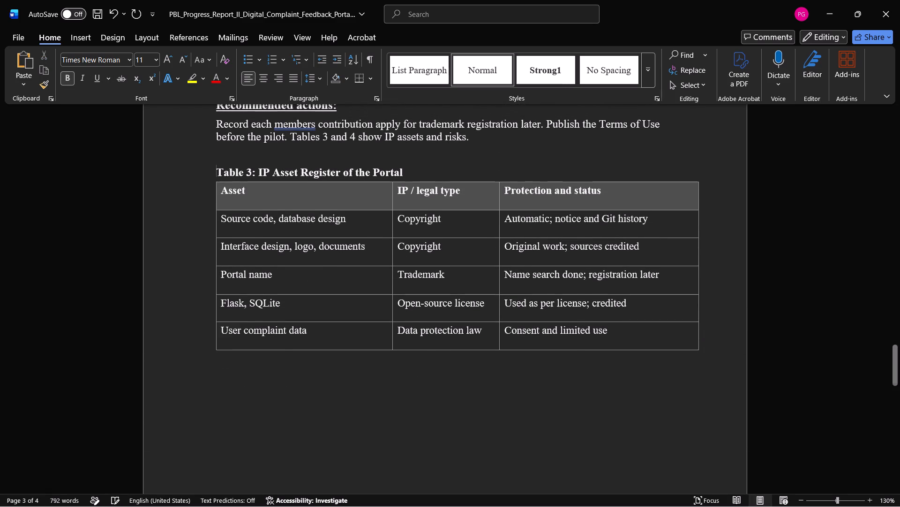
{"action": "key", "text": "Return"}
{"action": "key", "text": "Return"}
{"action": "scroll", "coordinate": [215, 146], "scroll_direction": "down", "scroll_amount": 2}
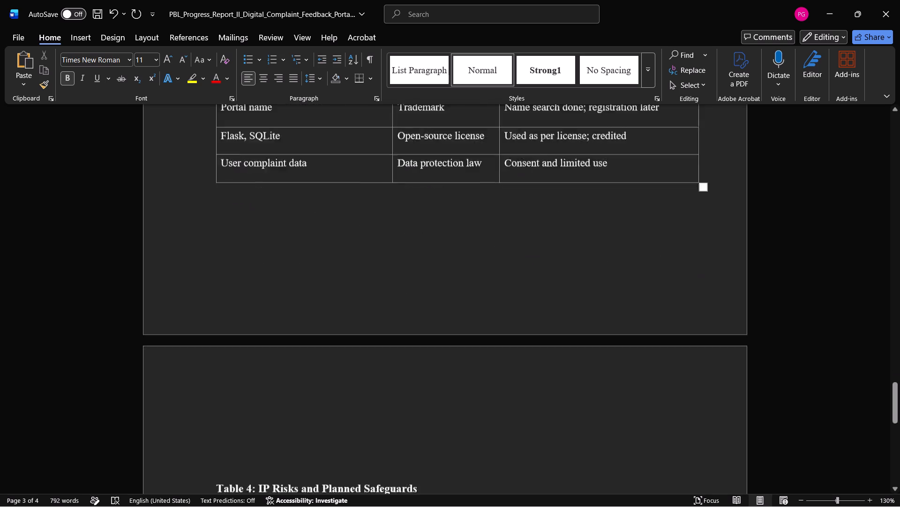
{"action": "scroll", "coordinate": [218, 133], "scroll_direction": "down", "scroll_amount": 1}
Turn the Module 4 "Concept applied" paragraph into a numbered list, splitting the Copyright sentence off as item 2.
{"action": "scroll", "coordinate": [218, 133], "scroll_direction": "up", "scroll_amount": 3}
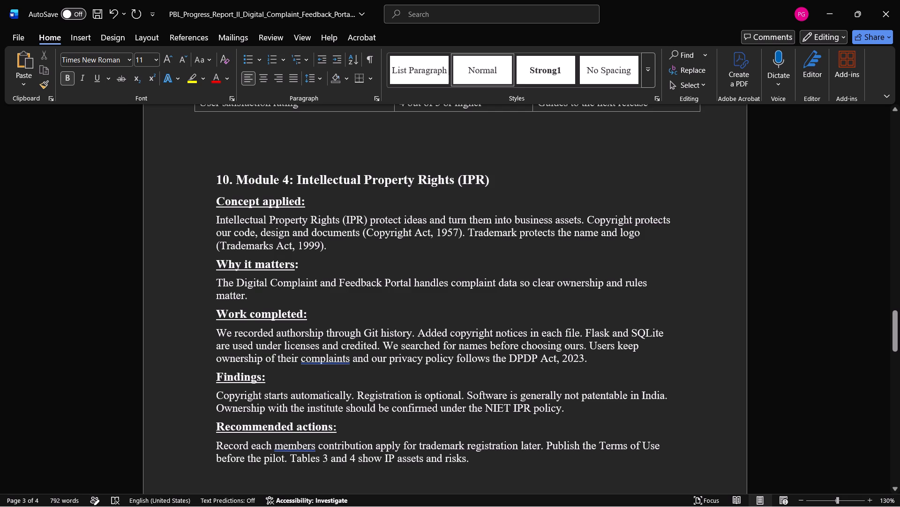
{"action": "left_click", "coordinate": [214, 218]}
{"action": "type", "text": "1."}
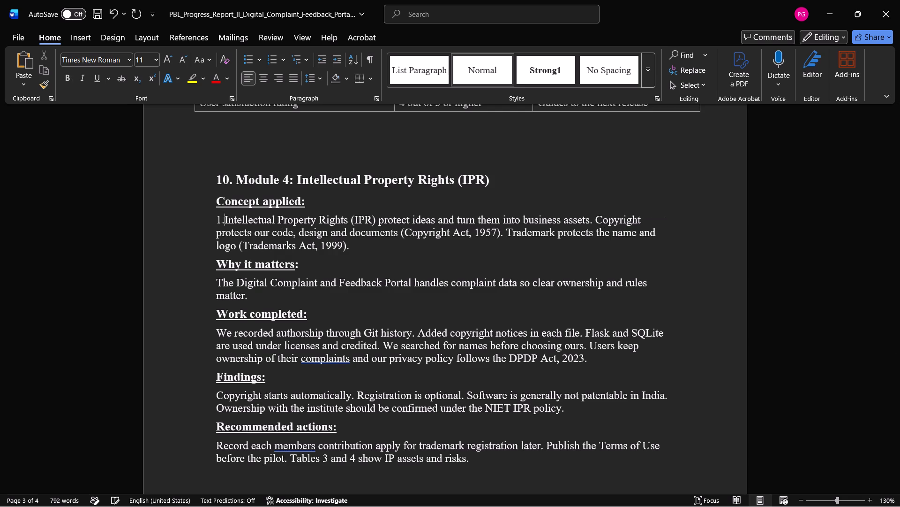
{"action": "key", "text": "space"}
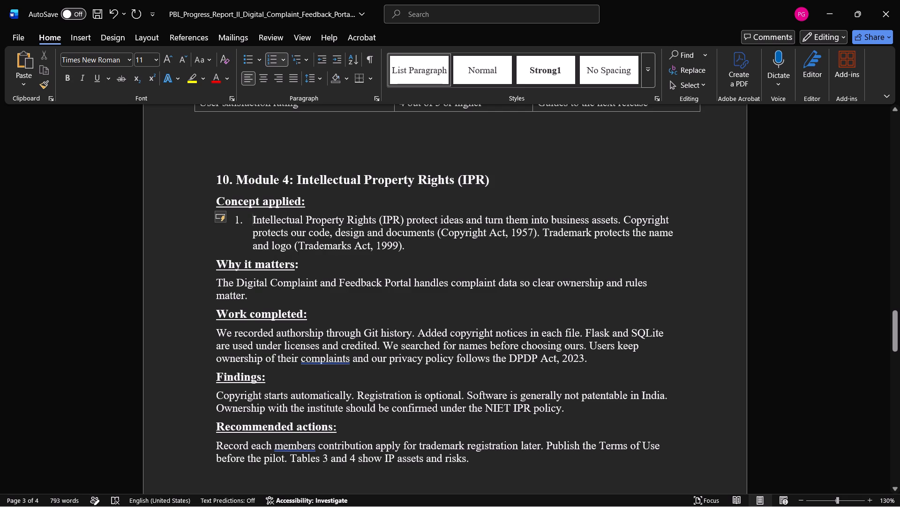
{"action": "left_click", "coordinate": [620, 218]}
{"action": "key", "text": "Return"}
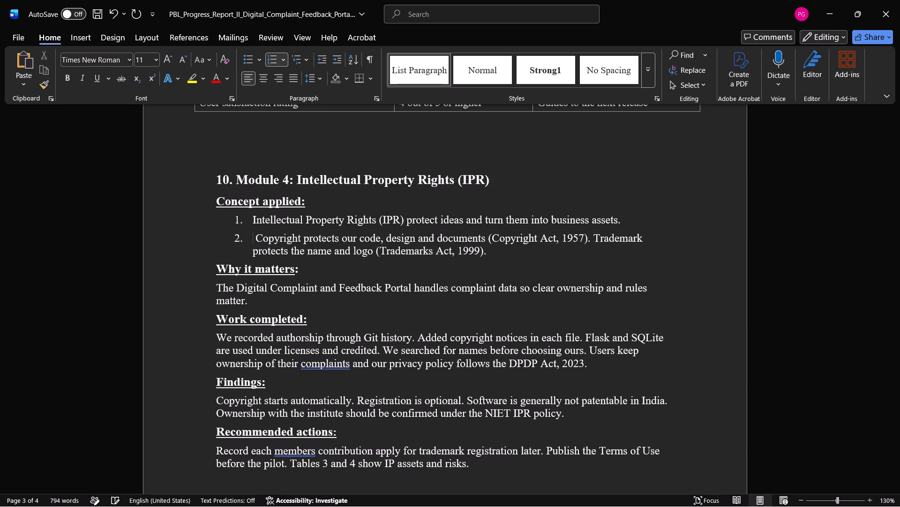
Split the sentence starting "Trademark protects the name and logo" into item 3 of the "Concept applied" list.
{"action": "key", "text": "Right"}
{"action": "key", "text": "Right"}
{"action": "key", "text": "Right"}
{"action": "key", "text": "Right"}
{"action": "key", "text": "Right"}
{"action": "key", "text": "Right"}
{"action": "key", "text": "Right"}
{"action": "key", "text": "Right"}
{"action": "key", "text": "Right"}
{"action": "key", "text": "Right"}
{"action": "key", "text": "Right"}
{"action": "key", "text": "Right"}
{"action": "key", "text": "Right"}
{"action": "key", "text": "Right"}
{"action": "key", "text": "Right"}
{"action": "key", "text": "Right"}
{"action": "key", "text": "Right"}
{"action": "key", "text": "Right"}
{"action": "key", "text": "Right"}
{"action": "key", "text": "Right"}
{"action": "key", "text": "Left"}
{"action": "key", "text": "Left"}
{"action": "key", "text": "BackSpace"}
{"action": "key", "text": "Return"}
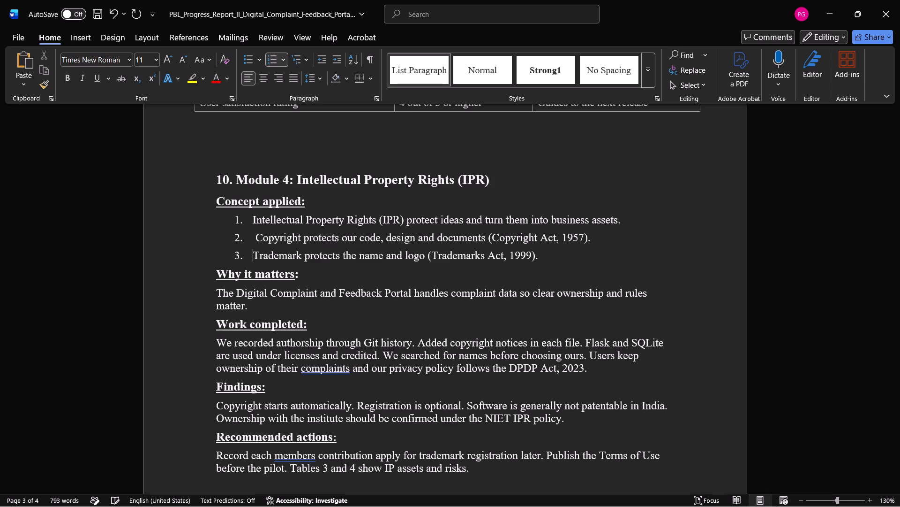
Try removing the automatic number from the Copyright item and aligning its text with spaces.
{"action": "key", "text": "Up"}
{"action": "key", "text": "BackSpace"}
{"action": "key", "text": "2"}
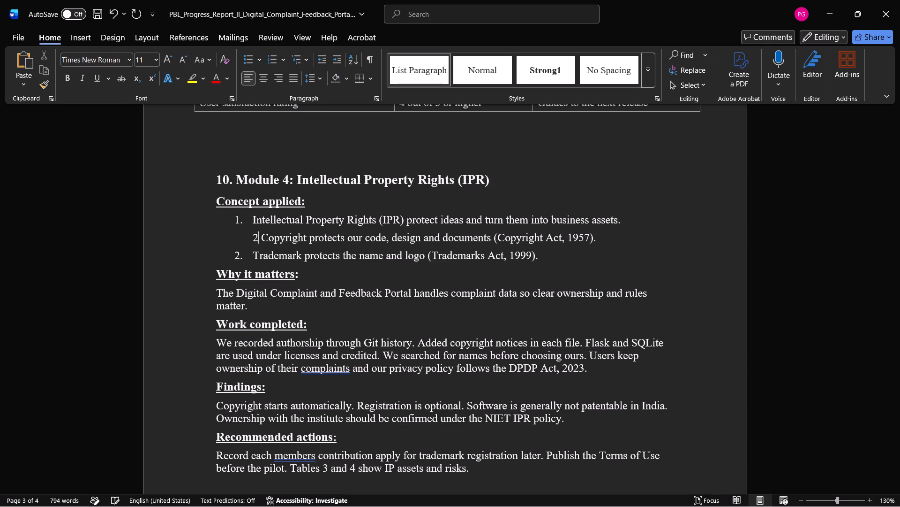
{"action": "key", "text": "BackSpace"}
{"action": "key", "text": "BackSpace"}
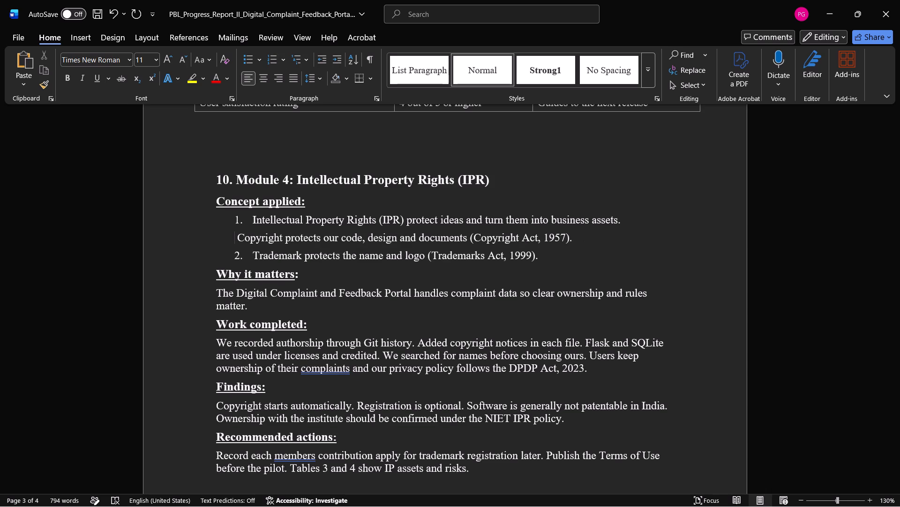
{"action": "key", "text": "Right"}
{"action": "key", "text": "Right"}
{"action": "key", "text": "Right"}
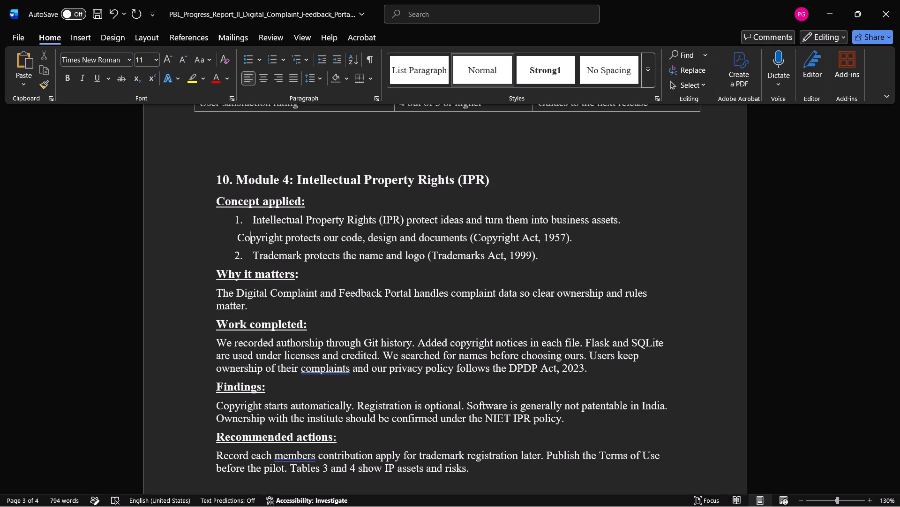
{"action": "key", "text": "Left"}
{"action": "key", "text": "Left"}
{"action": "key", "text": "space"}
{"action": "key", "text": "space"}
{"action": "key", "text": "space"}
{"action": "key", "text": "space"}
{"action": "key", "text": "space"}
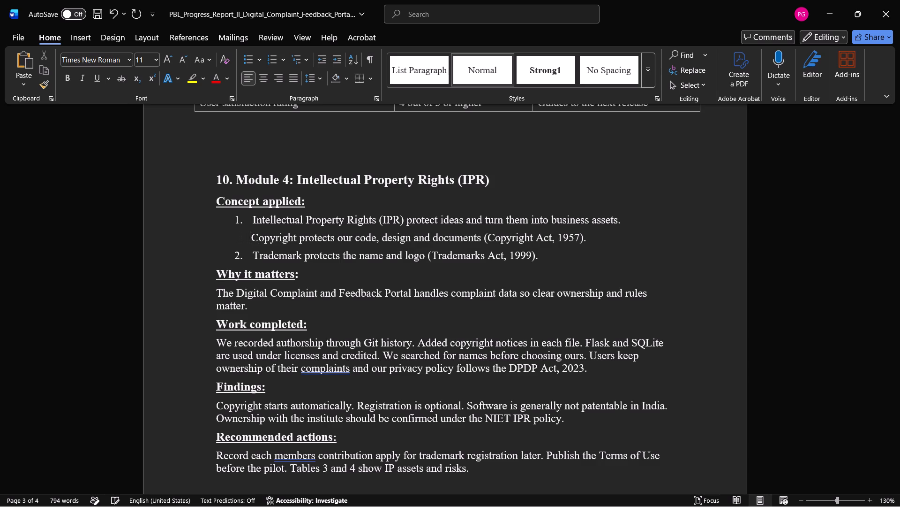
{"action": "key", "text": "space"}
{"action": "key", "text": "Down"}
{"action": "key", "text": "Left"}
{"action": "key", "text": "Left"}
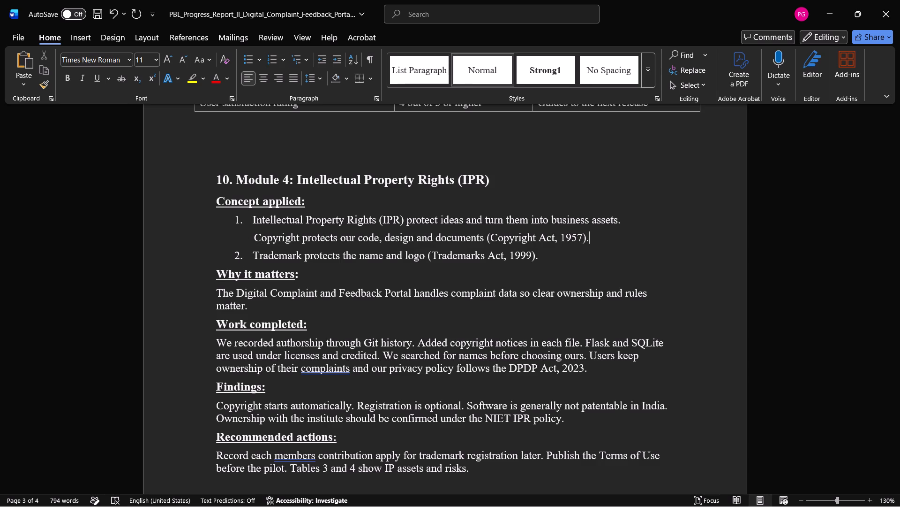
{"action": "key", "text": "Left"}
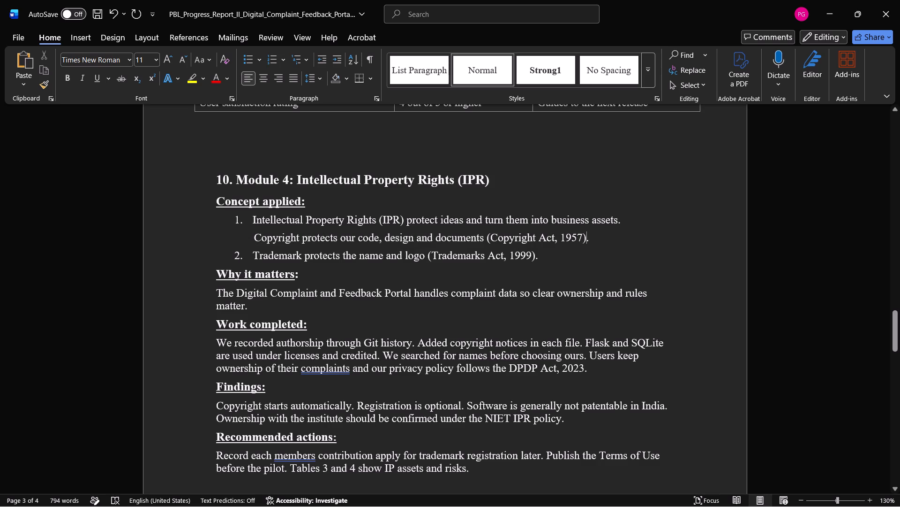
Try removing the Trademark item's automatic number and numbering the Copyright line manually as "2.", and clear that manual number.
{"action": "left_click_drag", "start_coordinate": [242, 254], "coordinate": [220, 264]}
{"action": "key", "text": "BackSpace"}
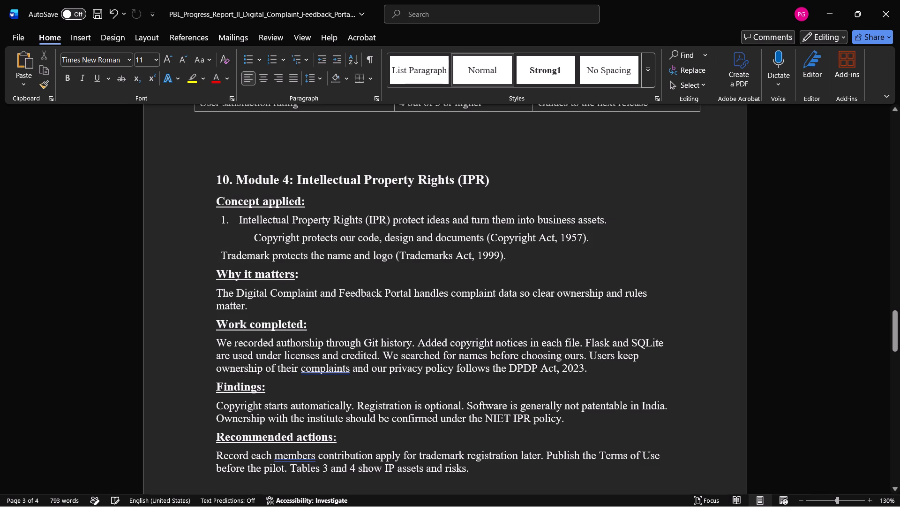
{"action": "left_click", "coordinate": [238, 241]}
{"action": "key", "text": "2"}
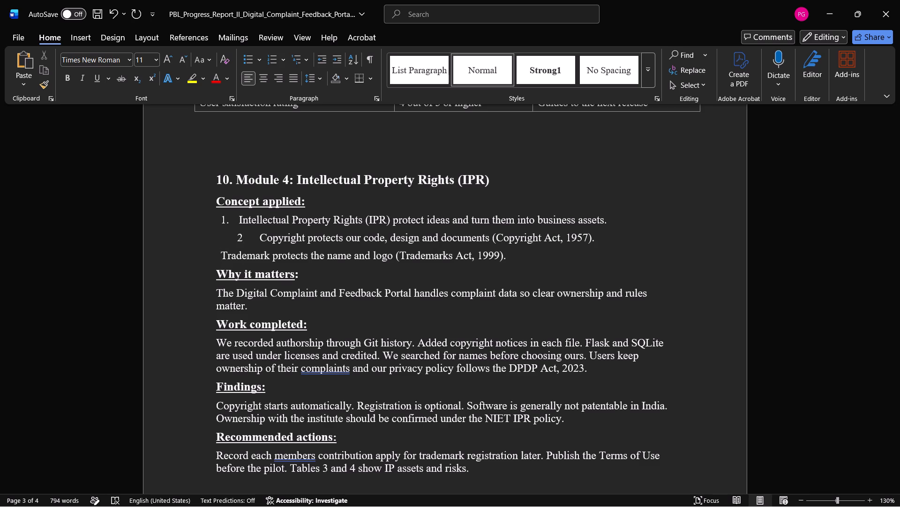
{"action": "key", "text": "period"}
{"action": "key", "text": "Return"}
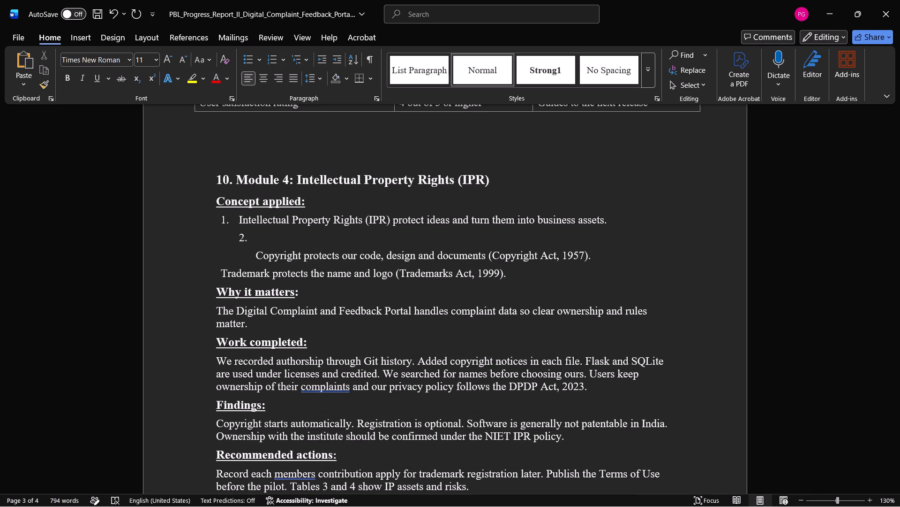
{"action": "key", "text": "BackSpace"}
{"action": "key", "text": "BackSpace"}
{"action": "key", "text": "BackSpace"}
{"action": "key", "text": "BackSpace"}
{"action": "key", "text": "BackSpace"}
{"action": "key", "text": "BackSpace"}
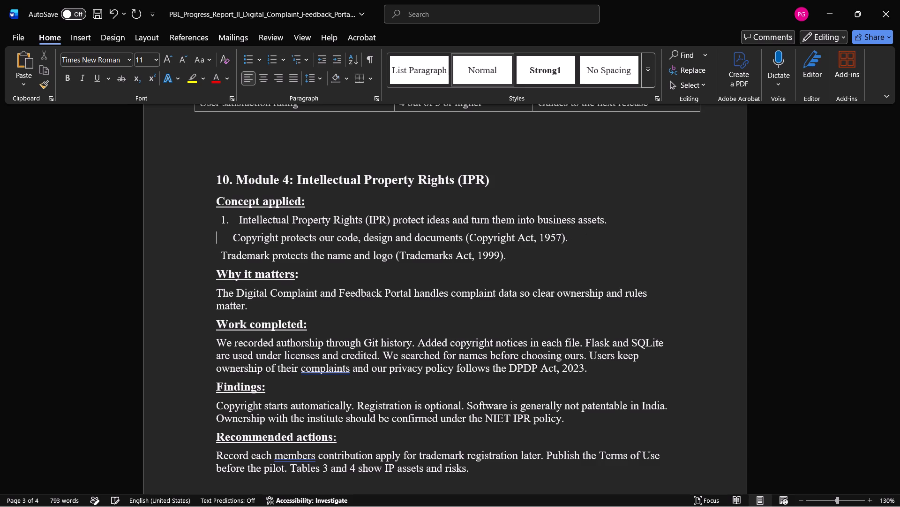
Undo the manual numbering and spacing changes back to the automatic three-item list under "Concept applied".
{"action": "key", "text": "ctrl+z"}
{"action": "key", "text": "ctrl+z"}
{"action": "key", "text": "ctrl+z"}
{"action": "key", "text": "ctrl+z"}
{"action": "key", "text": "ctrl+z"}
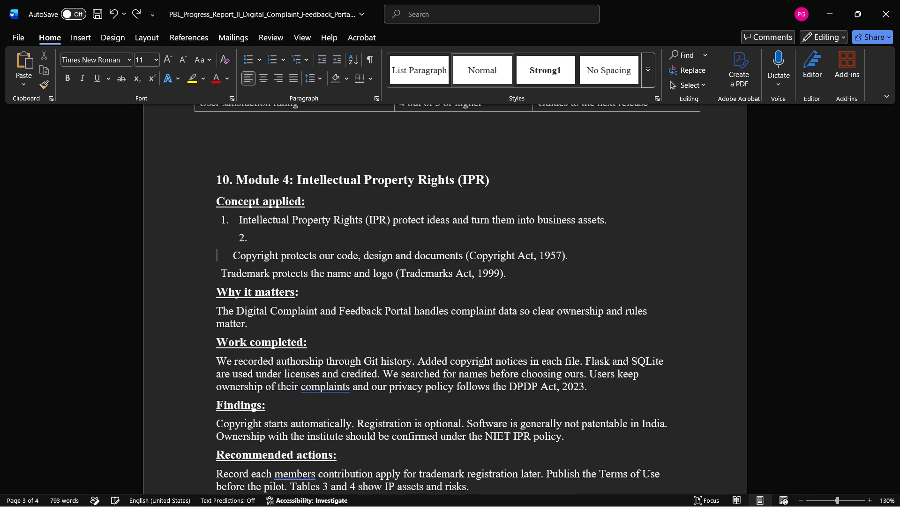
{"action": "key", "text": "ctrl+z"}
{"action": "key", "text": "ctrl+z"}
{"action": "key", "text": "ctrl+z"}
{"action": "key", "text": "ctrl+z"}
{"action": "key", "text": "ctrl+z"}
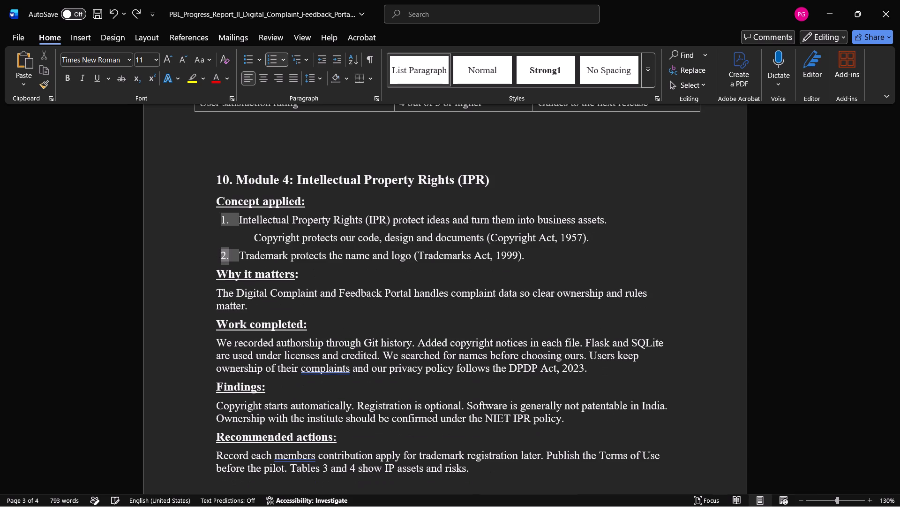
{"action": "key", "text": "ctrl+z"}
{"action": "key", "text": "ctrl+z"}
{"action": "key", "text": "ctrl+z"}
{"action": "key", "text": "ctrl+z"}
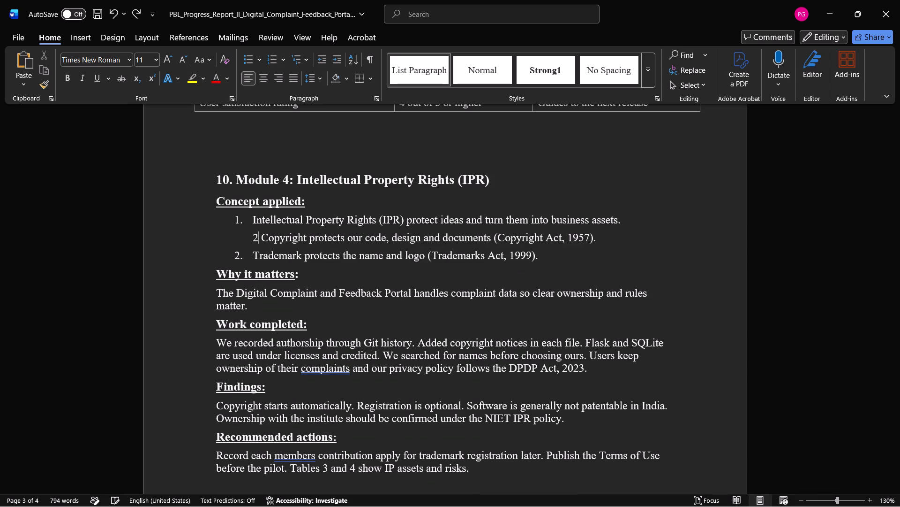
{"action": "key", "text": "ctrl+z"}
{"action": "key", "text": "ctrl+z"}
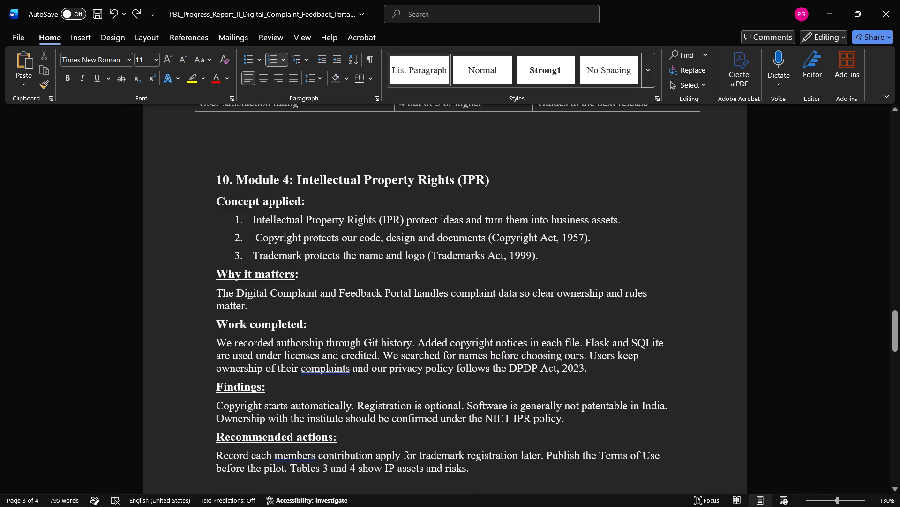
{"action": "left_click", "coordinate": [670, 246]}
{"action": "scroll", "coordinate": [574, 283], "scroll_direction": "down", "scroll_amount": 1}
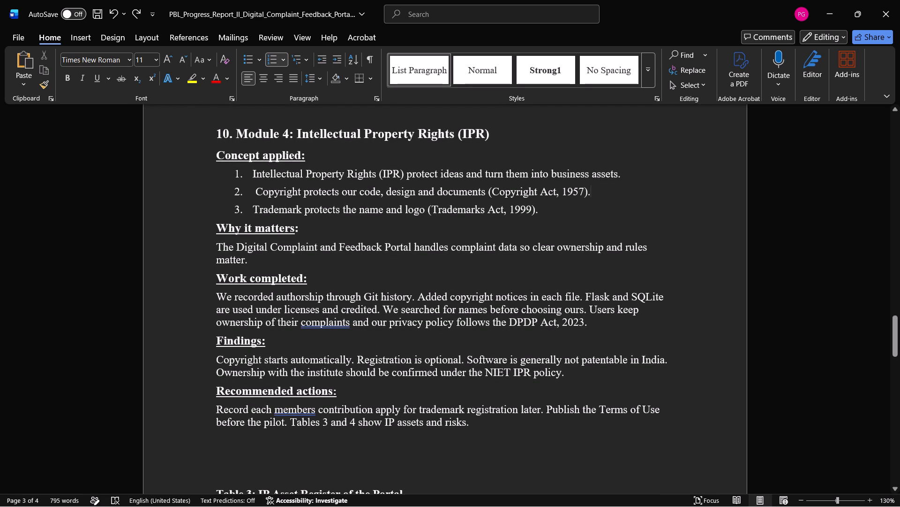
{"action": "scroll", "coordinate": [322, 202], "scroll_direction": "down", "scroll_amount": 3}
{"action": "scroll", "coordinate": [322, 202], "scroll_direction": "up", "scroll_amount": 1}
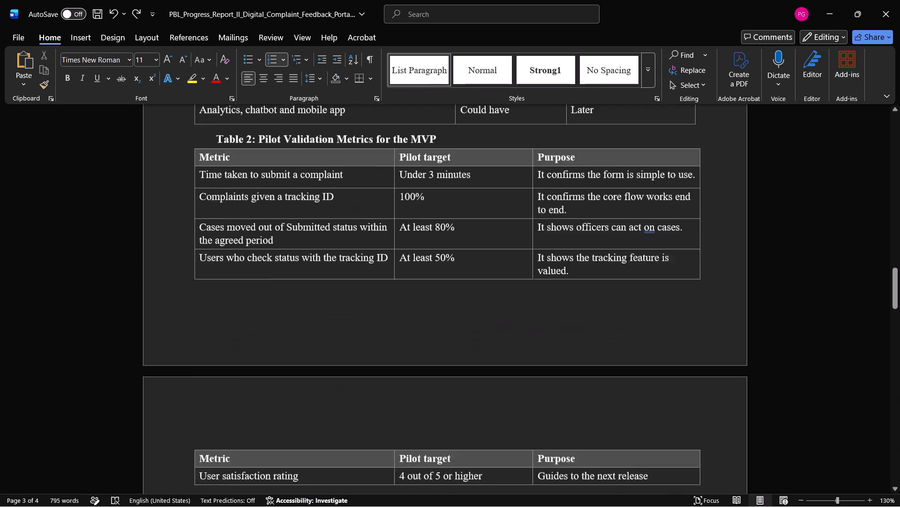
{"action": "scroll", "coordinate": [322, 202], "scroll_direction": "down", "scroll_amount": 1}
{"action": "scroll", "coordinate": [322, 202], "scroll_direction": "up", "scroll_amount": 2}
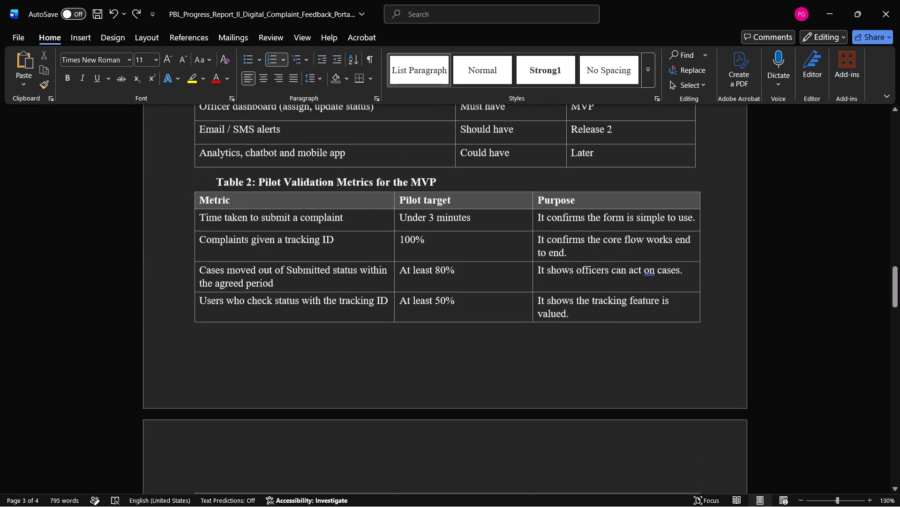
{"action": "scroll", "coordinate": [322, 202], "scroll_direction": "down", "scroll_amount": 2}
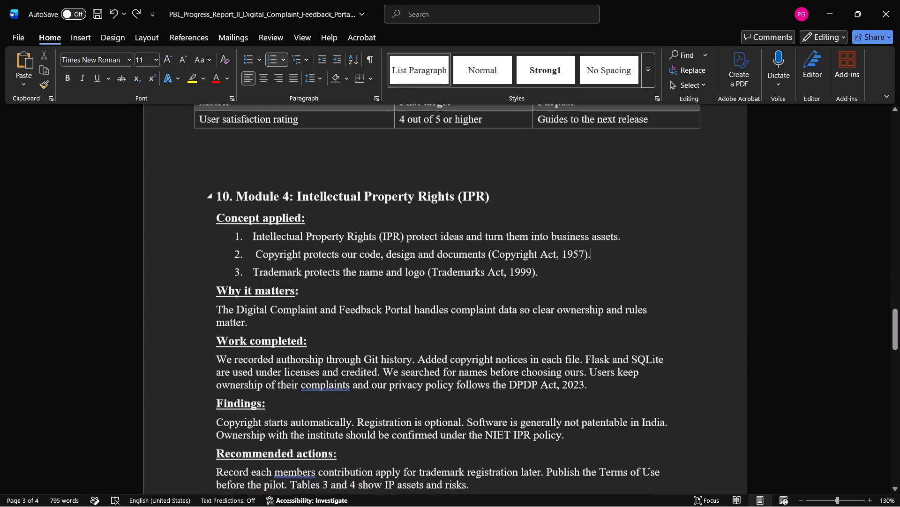
Join the first two "Work completed" sentences in Module 4 to read "Git history and added copyright notices in each file".
{"action": "scroll", "coordinate": [322, 202], "scroll_direction": "down", "scroll_amount": 1}
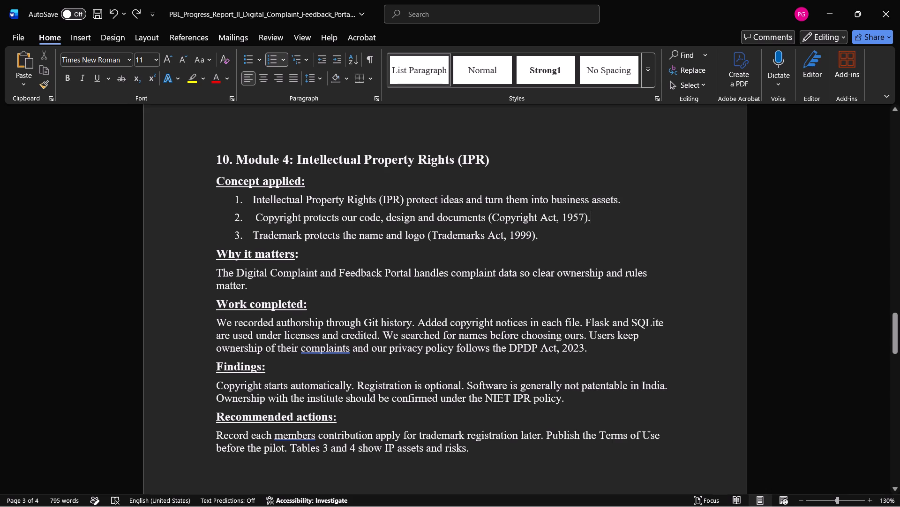
{"action": "left_click", "coordinate": [423, 322]}
{"action": "key", "text": "BackSpace"}
{"action": "key", "text": "BackSpace"}
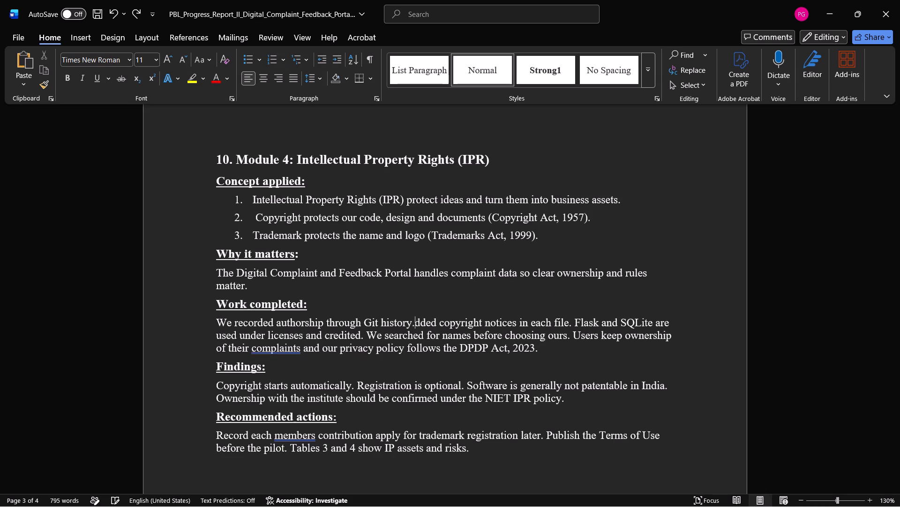
{"action": "key", "text": "BackSpace"}
{"action": "key", "text": "space"}
{"action": "type", "text": "abd"}
{"action": "key", "text": "BackSpace"}
{"action": "key", "text": "BackSpace"}
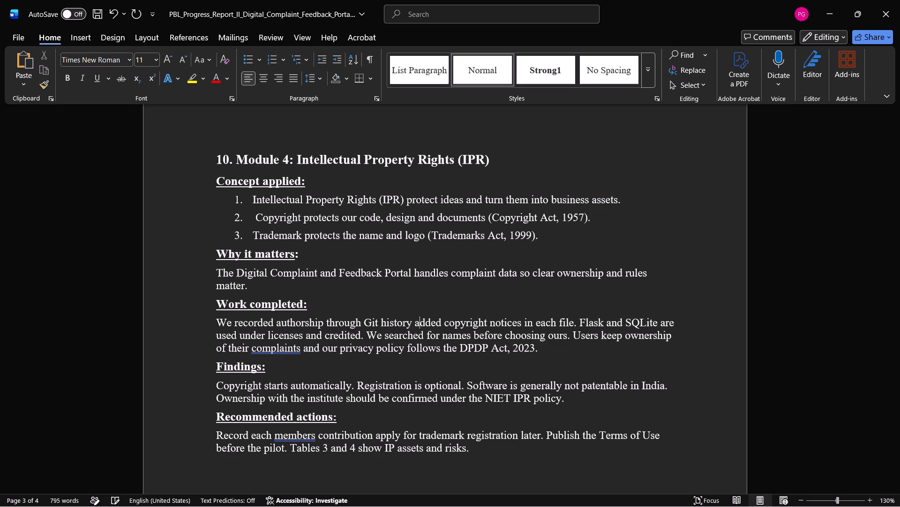
{"action": "key", "text": "n"}
{"action": "type", "text": "d"}
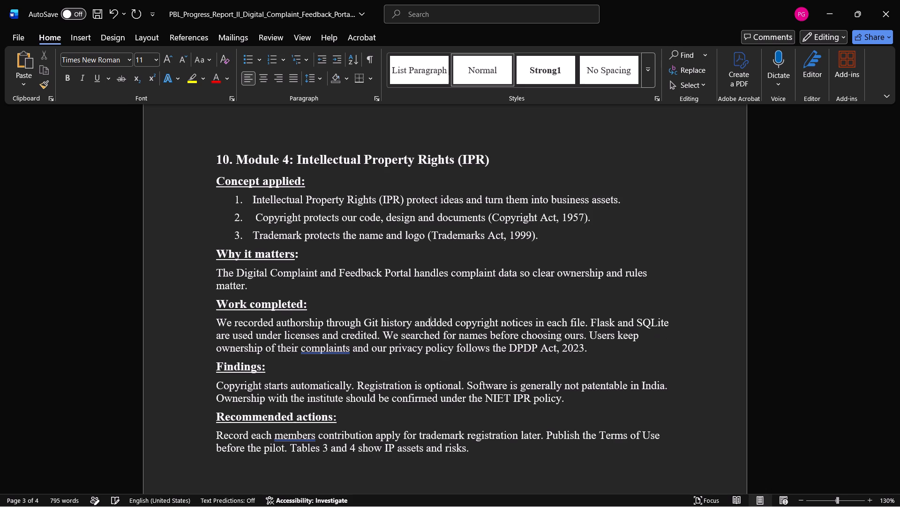
{"action": "key", "text": "space"}
{"action": "key", "text": "a"}
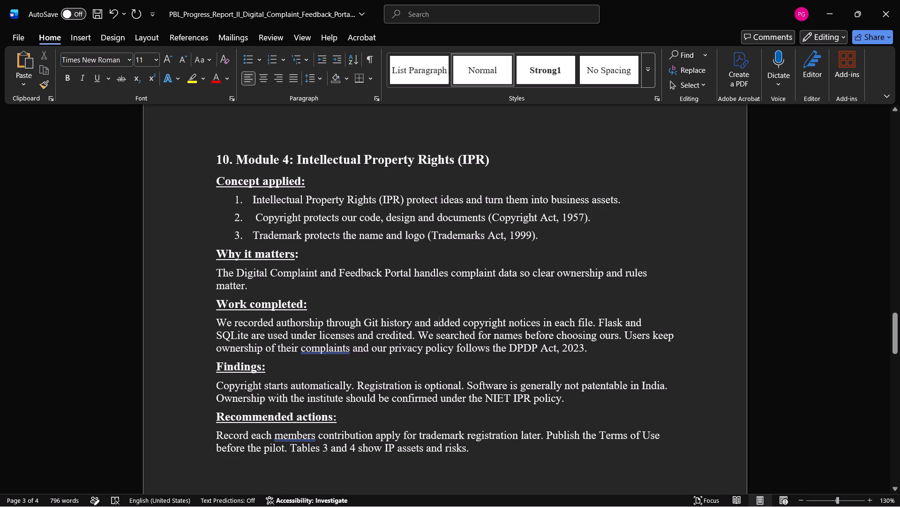
Reword the end of the name search sentence under "Work completed" to "before choosing our name" and check the spelling of "our".
{"action": "left_click", "coordinate": [617, 336]}
{"action": "key", "text": "BackSpace"}
{"action": "key", "text": "space"}
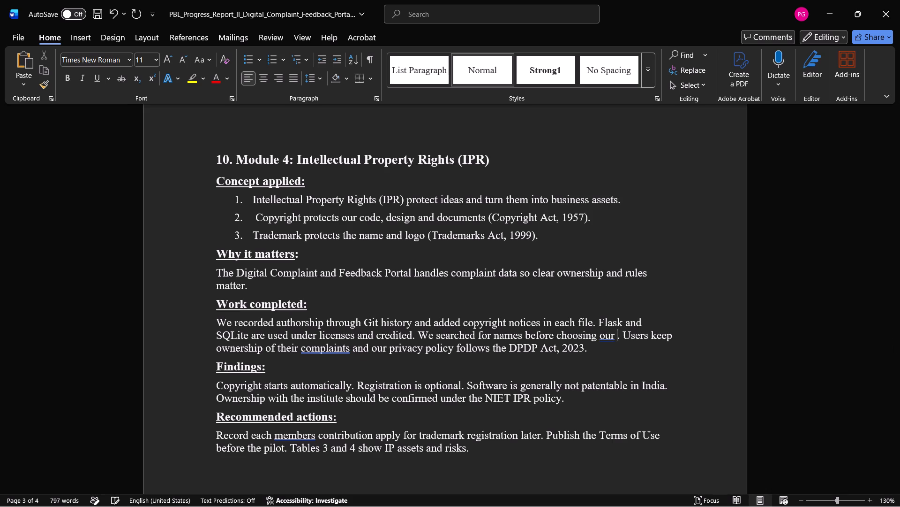
{"action": "type", "text": "name"}
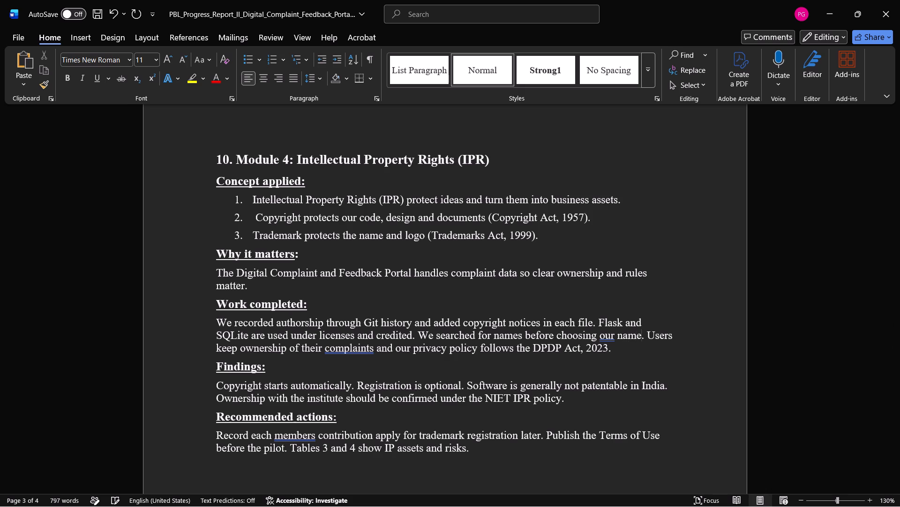
{"action": "left_click", "coordinate": [602, 334]}
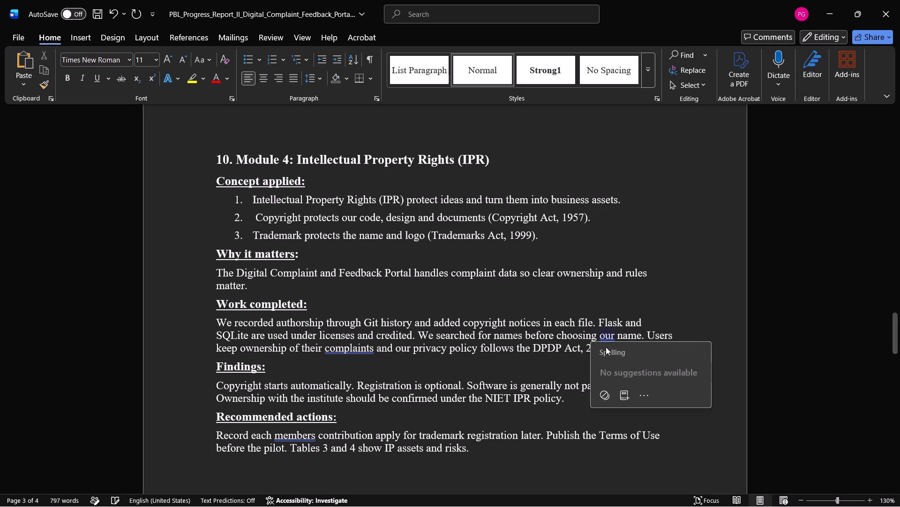
{"action": "left_click", "coordinate": [750, 363]}
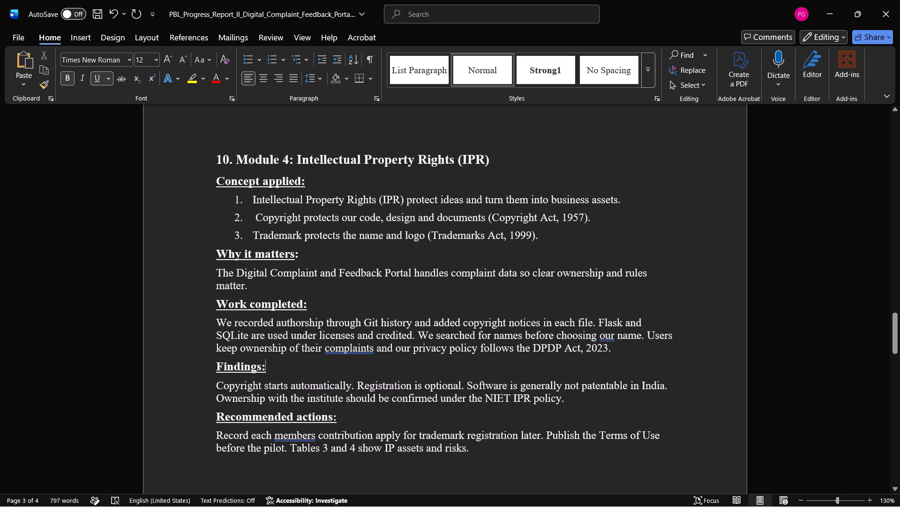
Accept the suggested comma after "complaints" in the last "Work completed" sentence.
{"action": "left_click", "coordinate": [353, 350]}
{"action": "left_click", "coordinate": [352, 393]}
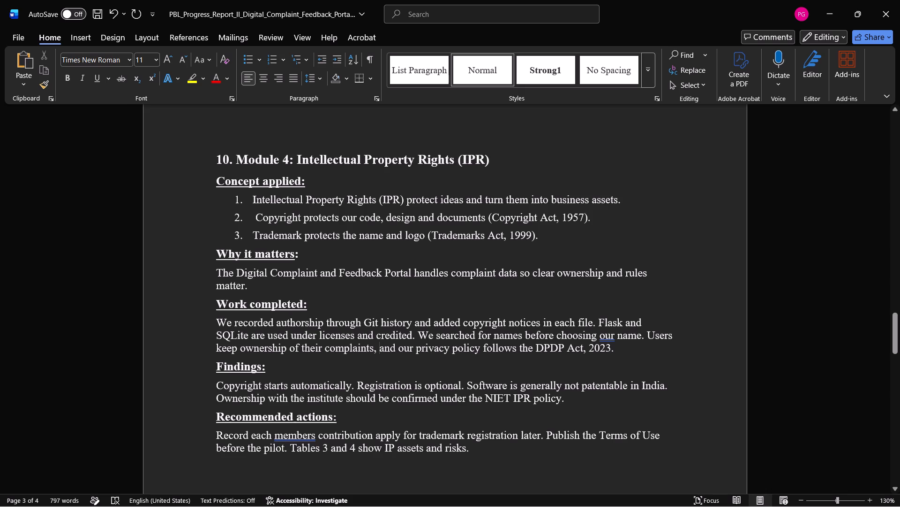
Turn the paragraph under "Findings" in Module 4 into an automatic numbered list starting at 1.
{"action": "scroll", "coordinate": [558, 352], "scroll_direction": "down", "scroll_amount": 1}
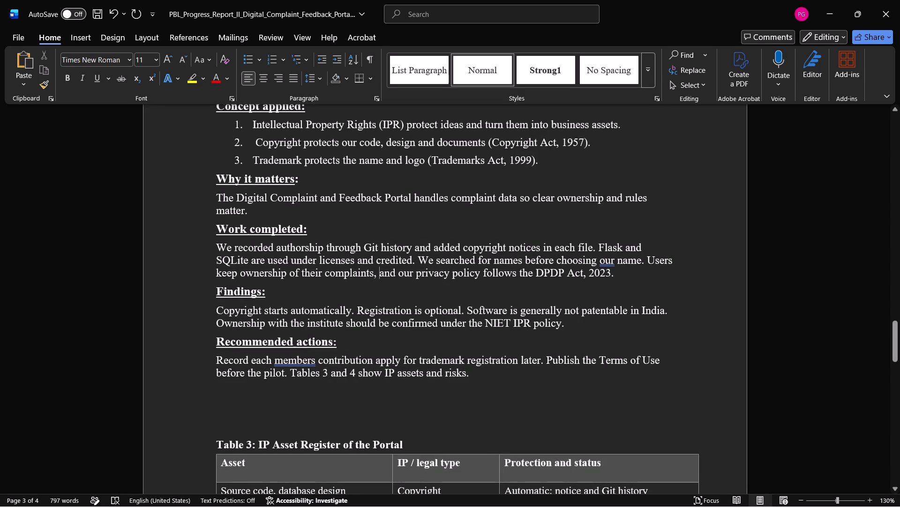
{"action": "left_click", "coordinate": [215, 309]}
{"action": "key", "text": "1"}
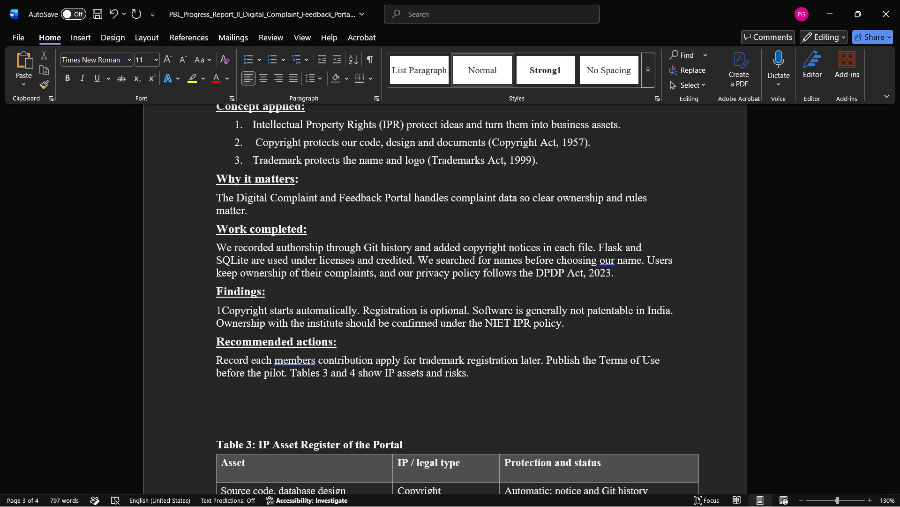
{"action": "key", "text": "1"}
{"action": "key", "text": "BackSpace"}
{"action": "type", "text": "."}
{"action": "key", "text": "space"}
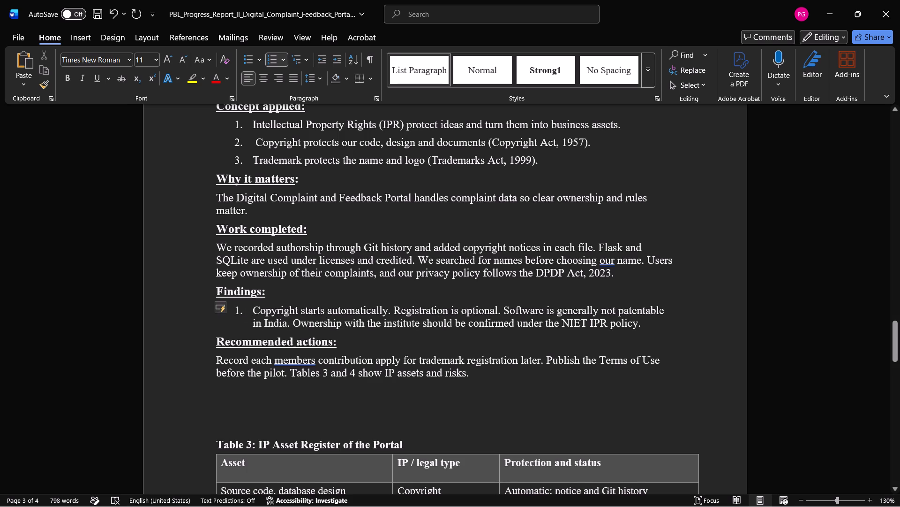
Split the "Findings" text so the sentences starting "Software is generally" and "Ownership with the institute" become items 2 and 3.
{"action": "left_click", "coordinate": [503, 310]}
{"action": "key", "text": "BackSpace"}
{"action": "key", "text": "Return"}
{"action": "key", "text": "Right"}
{"action": "key", "text": "Right"}
{"action": "key", "text": "Right"}
{"action": "key", "text": "Right"}
{"action": "key", "text": "Right"}
{"action": "key", "text": "Right"}
{"action": "key", "text": "Right"}
{"action": "key", "text": "Right"}
{"action": "key", "text": "Right"}
{"action": "key", "text": "Right"}
{"action": "key", "text": "Right"}
{"action": "key", "text": "Right"}
{"action": "key", "text": "Right"}
{"action": "key", "text": "Right"}
{"action": "key", "text": "Right"}
{"action": "key", "text": "Right"}
{"action": "key", "text": "Right"}
{"action": "key", "text": "Right"}
{"action": "key", "text": "Right"}
{"action": "key", "text": "Right"}
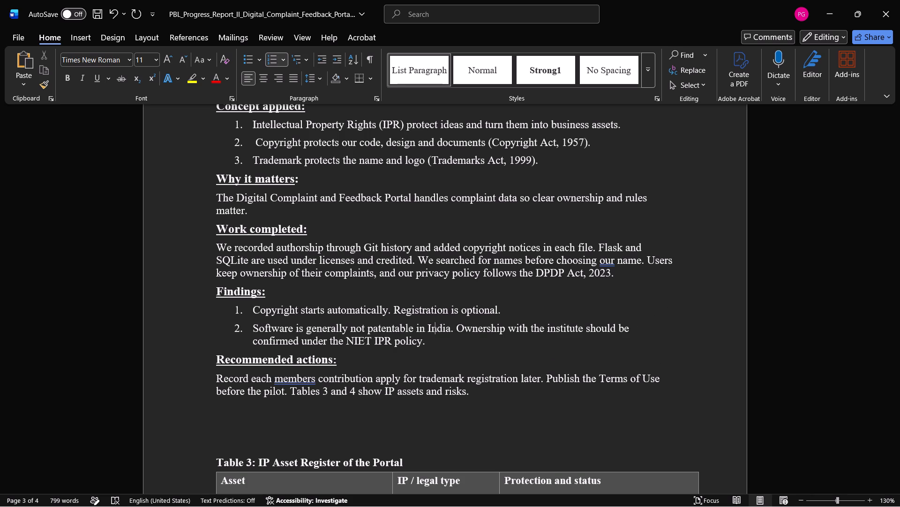
{"action": "key", "text": "BackSpace"}
{"action": "key", "text": "Return"}
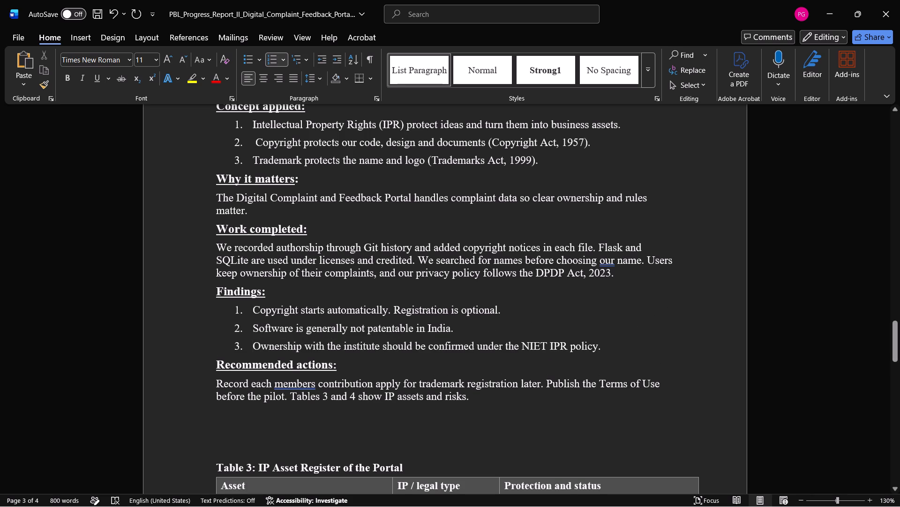
Split "Registration is optional." out of the first "Findings" item into its own item 2.
{"action": "scroll", "coordinate": [507, 301], "scroll_direction": "down", "scroll_amount": 2}
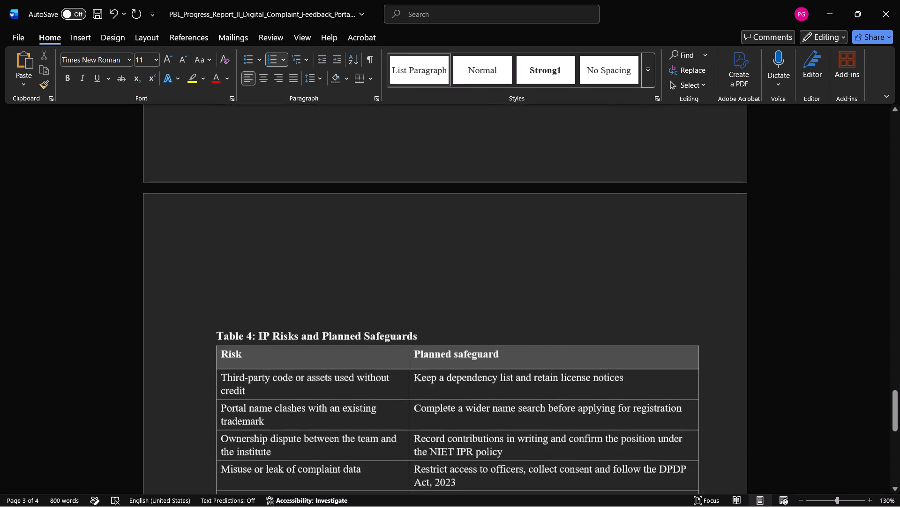
{"action": "scroll", "coordinate": [507, 301], "scroll_direction": "up", "scroll_amount": 3}
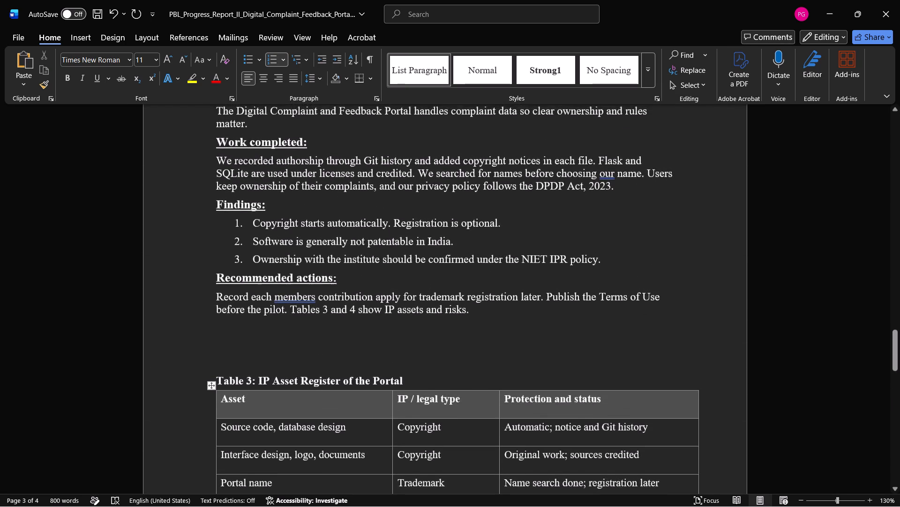
{"action": "scroll", "coordinate": [507, 301], "scroll_direction": "up", "scroll_amount": 1}
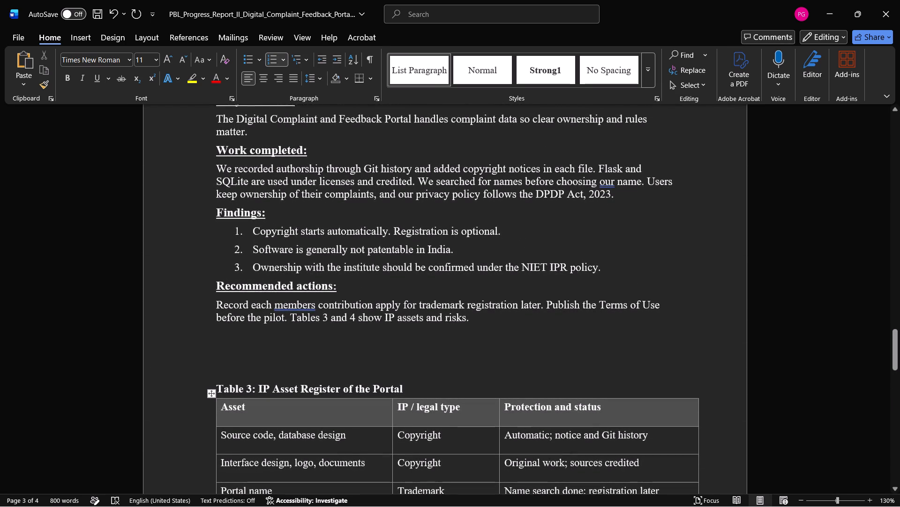
{"action": "scroll", "coordinate": [507, 301], "scroll_direction": "up", "scroll_amount": 1}
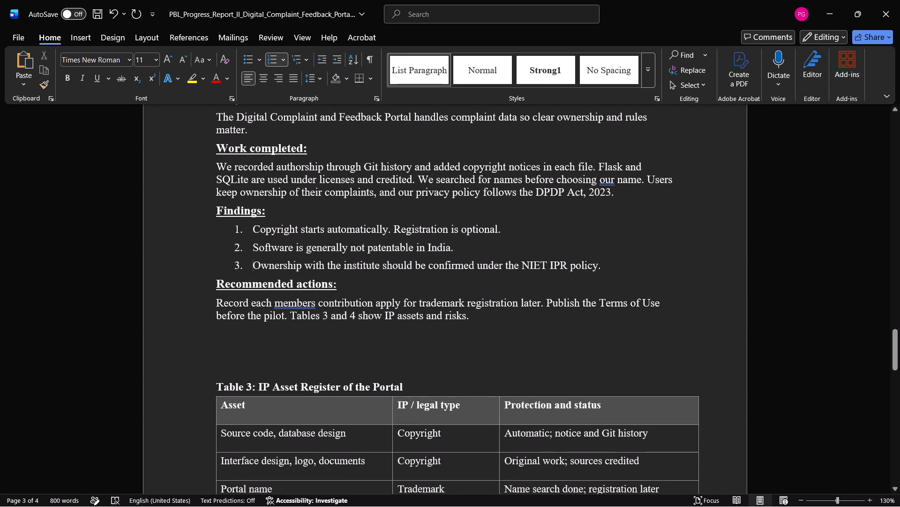
{"action": "left_click", "coordinate": [394, 228]}
{"action": "key", "text": "BackSpace"}
{"action": "key", "text": "Return"}
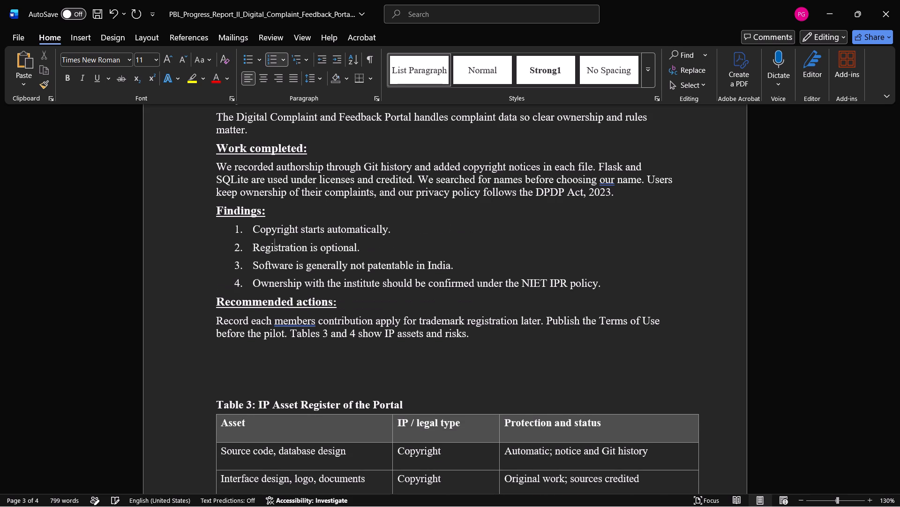
Delete "NIET" from the fourth "Findings" item so that it ends "under the IPR policy.".
{"action": "scroll", "coordinate": [394, 228], "scroll_direction": "down", "scroll_amount": 1}
{"action": "scroll", "coordinate": [394, 228], "scroll_direction": "up", "scroll_amount": 1}
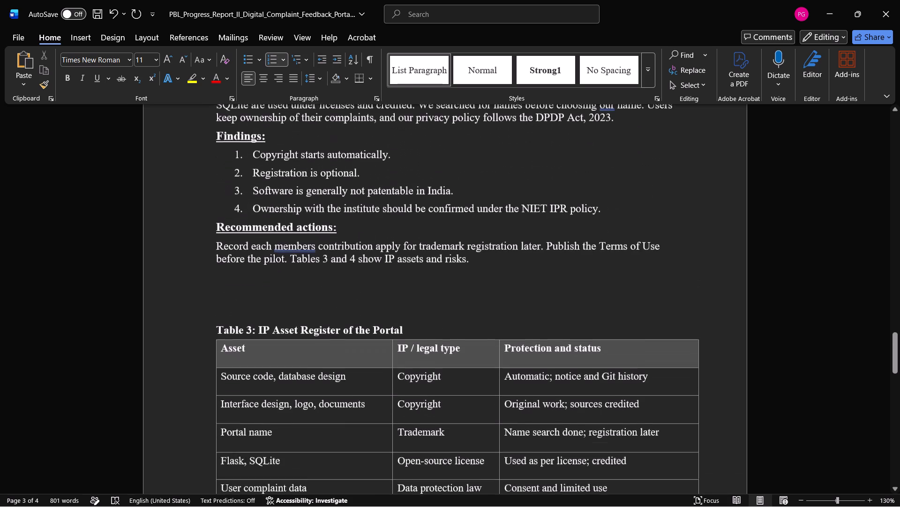
{"action": "scroll", "coordinate": [394, 228], "scroll_direction": "up", "scroll_amount": 1}
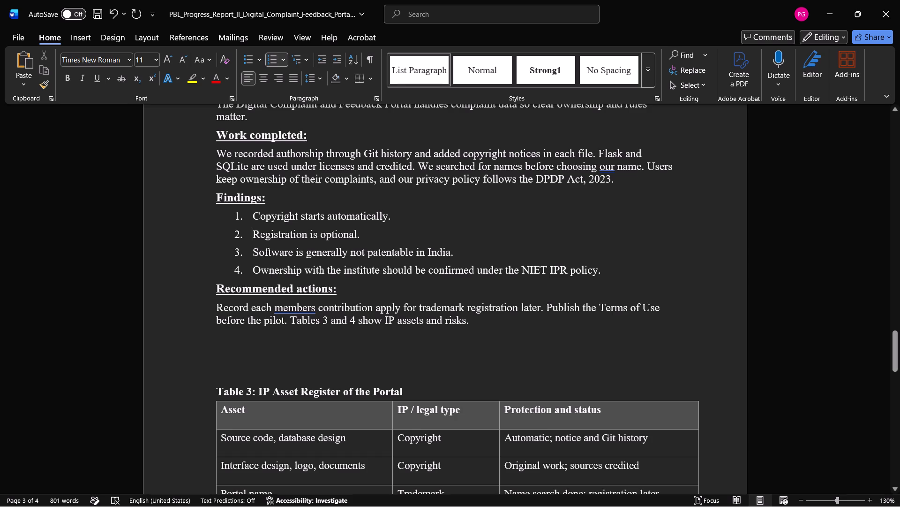
{"action": "scroll", "coordinate": [465, 303], "scroll_direction": "down", "scroll_amount": 1}
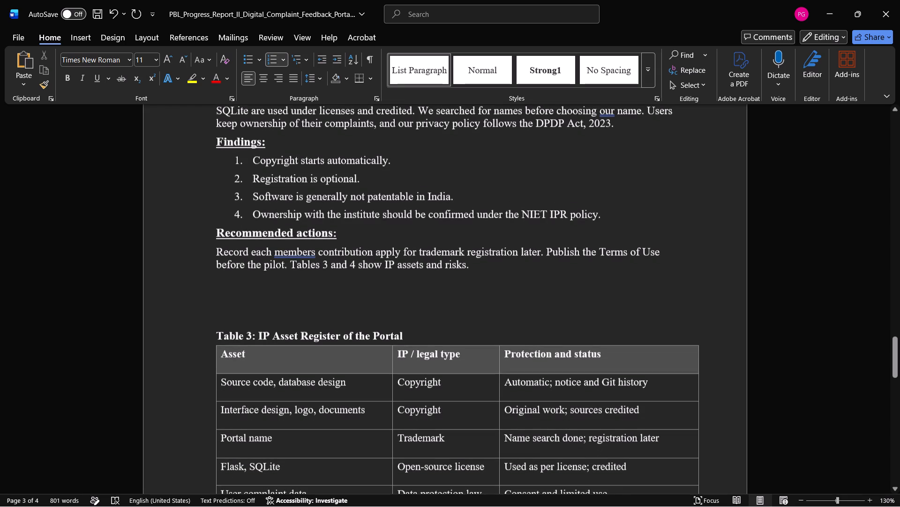
{"action": "scroll", "coordinate": [465, 303], "scroll_direction": "down", "scroll_amount": 1}
{"action": "left_click", "coordinate": [547, 210]}
{"action": "key", "text": "BackSpace"}
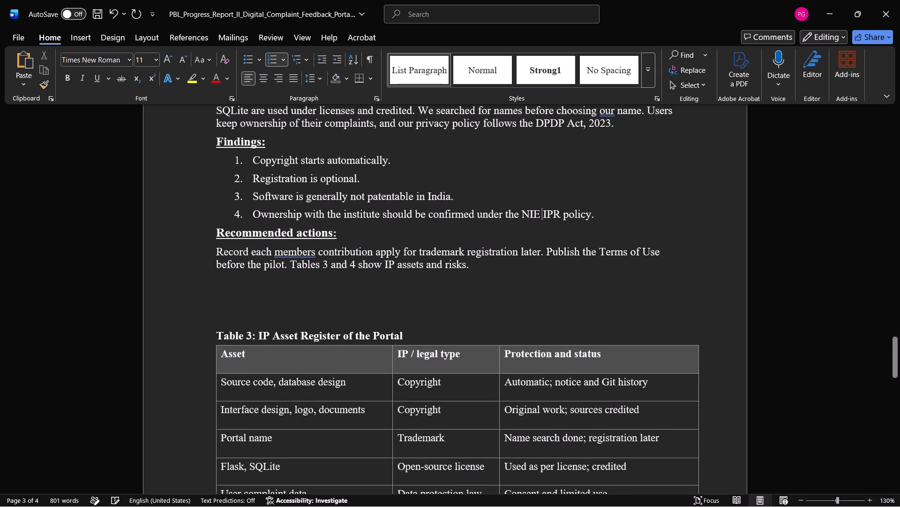
{"action": "key", "text": "BackSpace"}
{"action": "key", "text": "BackSpace"}
{"action": "key", "text": "BackSpace"}
{"action": "key", "text": "BackSpace"}
Replace "members" with the suggested possessive "member's" in the "Recommended actions" paragraph.
{"action": "left_click", "coordinate": [295, 249]}
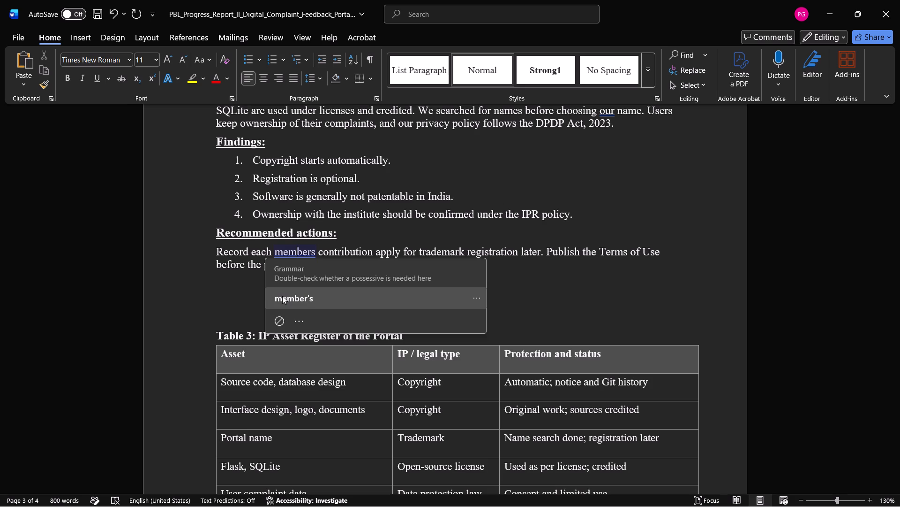
{"action": "left_click", "coordinate": [282, 296]}
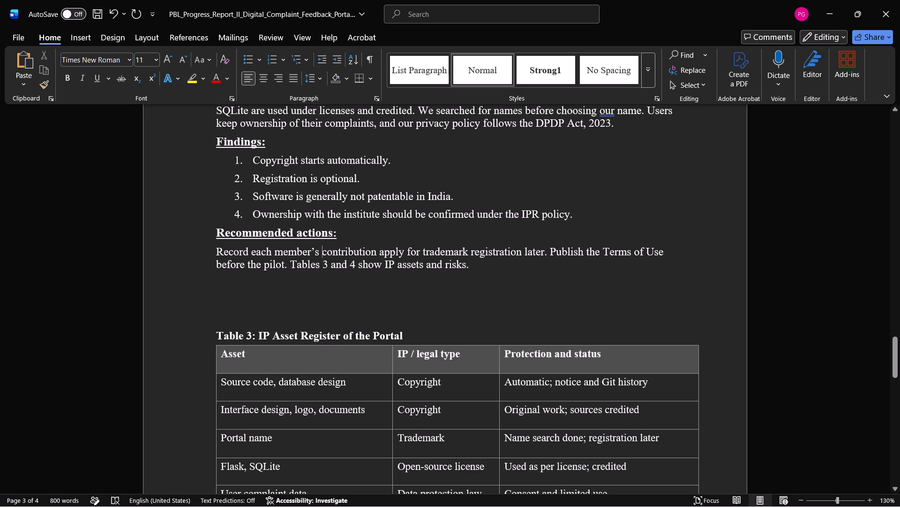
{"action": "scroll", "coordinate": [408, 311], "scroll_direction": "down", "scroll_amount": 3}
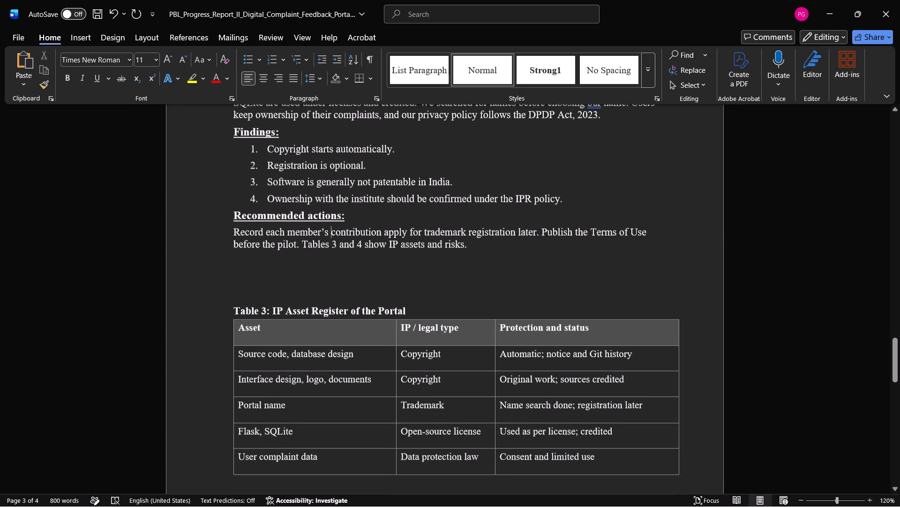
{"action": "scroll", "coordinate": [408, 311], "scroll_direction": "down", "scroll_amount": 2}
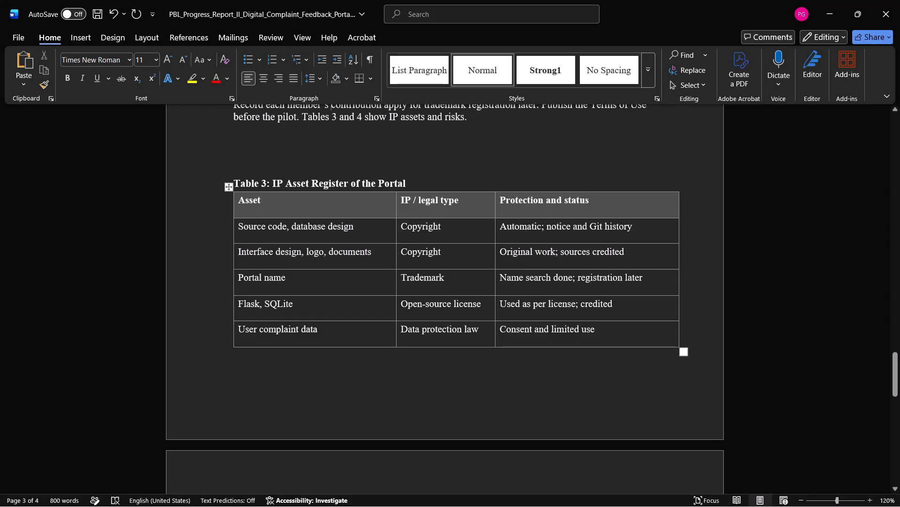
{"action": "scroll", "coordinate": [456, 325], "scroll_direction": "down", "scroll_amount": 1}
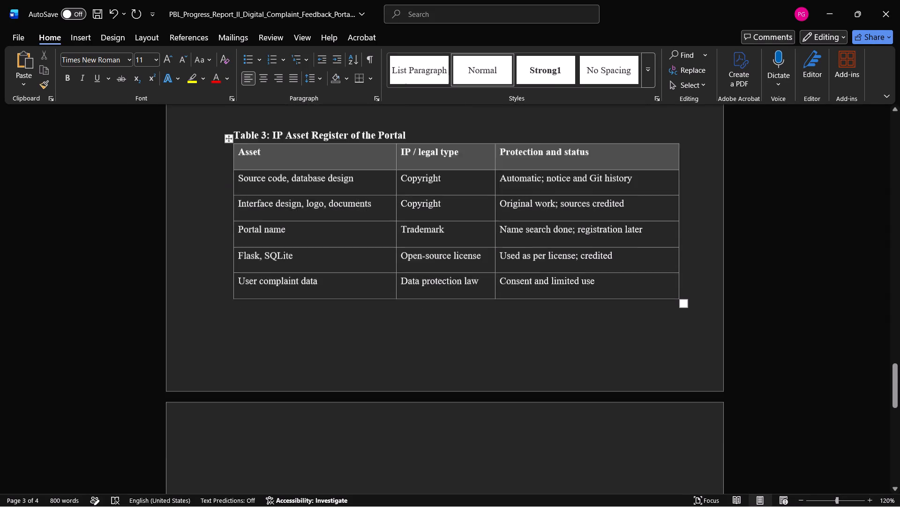
Review the report back to its first page and check the cover details table, including the student names row.
{"action": "scroll", "coordinate": [456, 325], "scroll_direction": "down", "scroll_amount": 2}
{"action": "scroll", "coordinate": [456, 325], "scroll_direction": "up", "scroll_amount": 3}
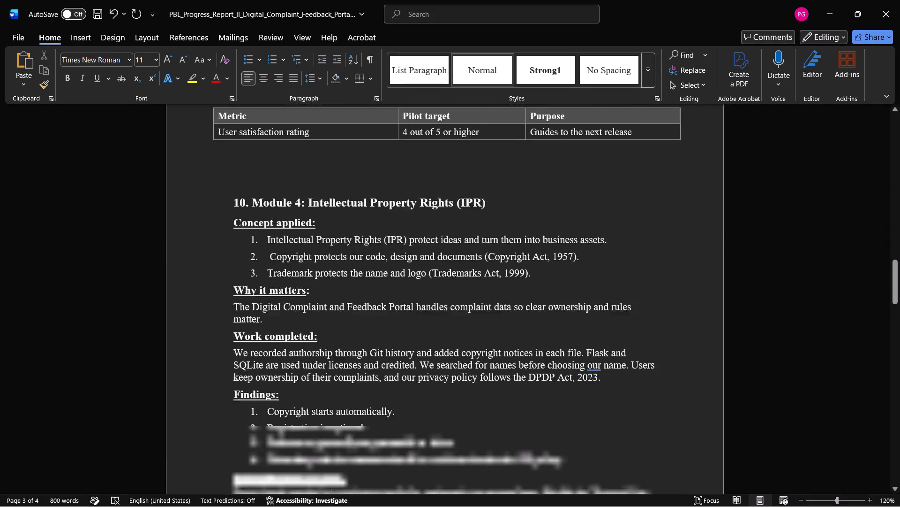
{"action": "scroll", "coordinate": [456, 325], "scroll_direction": "up", "scroll_amount": 6}
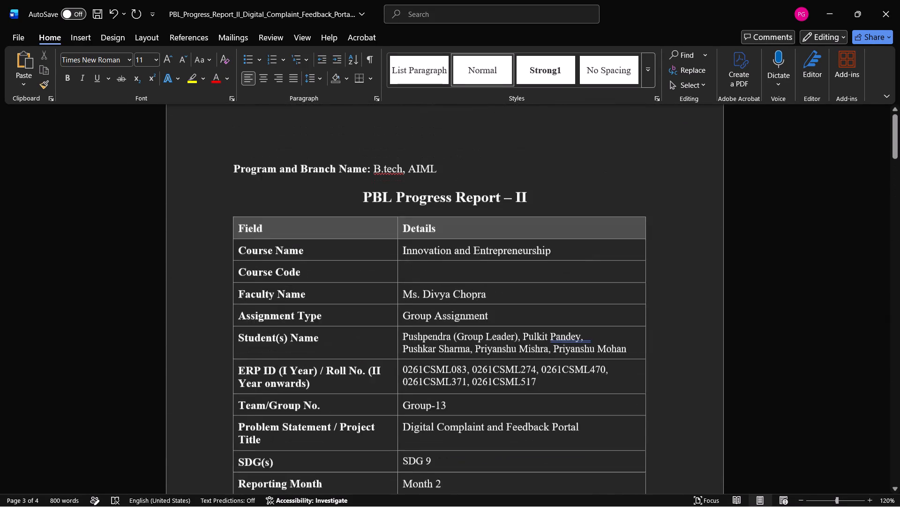
{"action": "scroll", "coordinate": [456, 325], "scroll_direction": "up", "scroll_amount": 3}
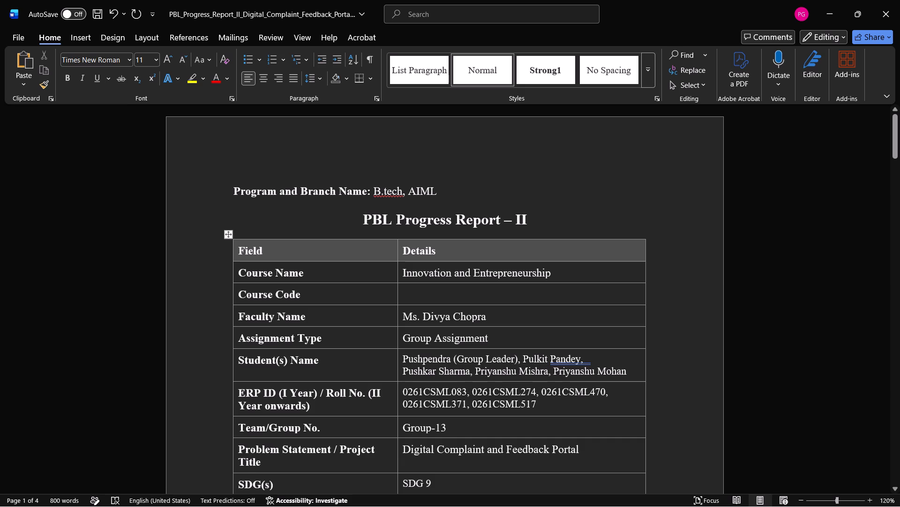
{"action": "scroll", "coordinate": [497, 317], "scroll_direction": "down", "scroll_amount": 1}
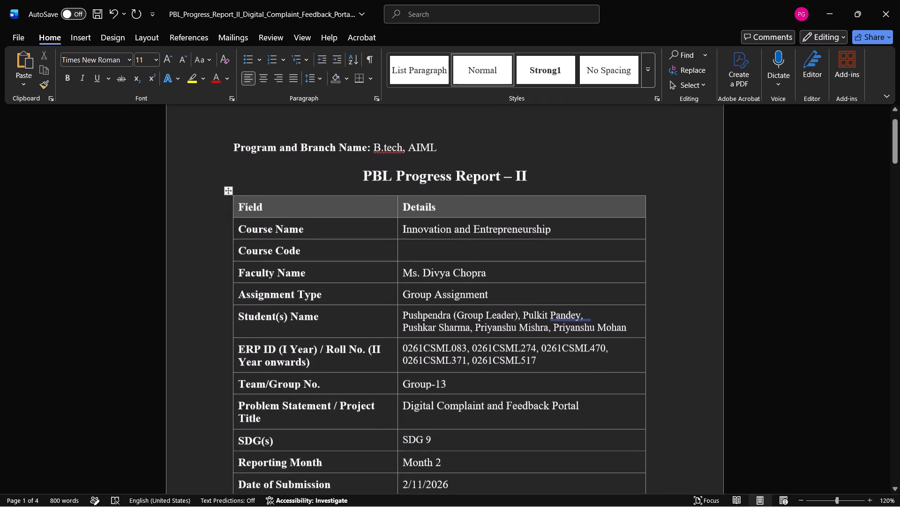
{"action": "scroll", "coordinate": [497, 317], "scroll_direction": "down", "scroll_amount": 1}
{"action": "scroll", "coordinate": [506, 303], "scroll_direction": "right", "scroll_amount": 1}
{"action": "left_click", "coordinate": [589, 309]}
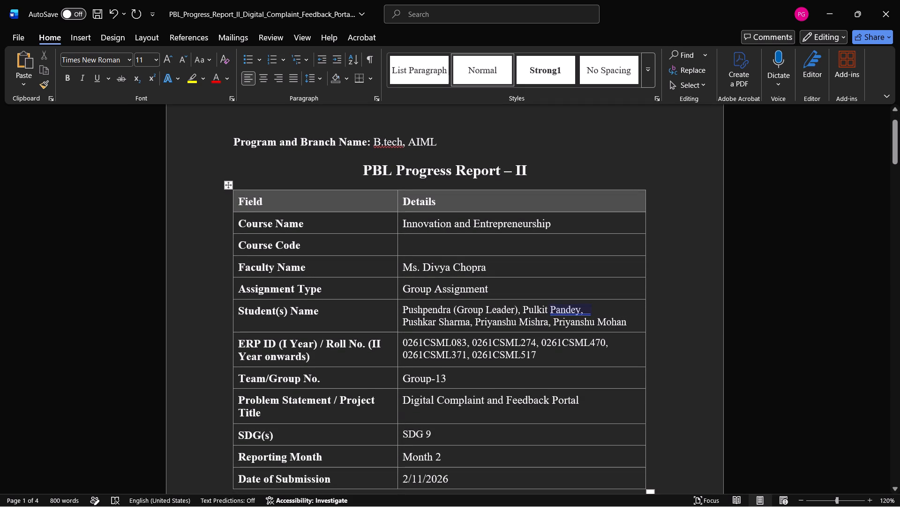
{"action": "left_click", "coordinate": [569, 359]}
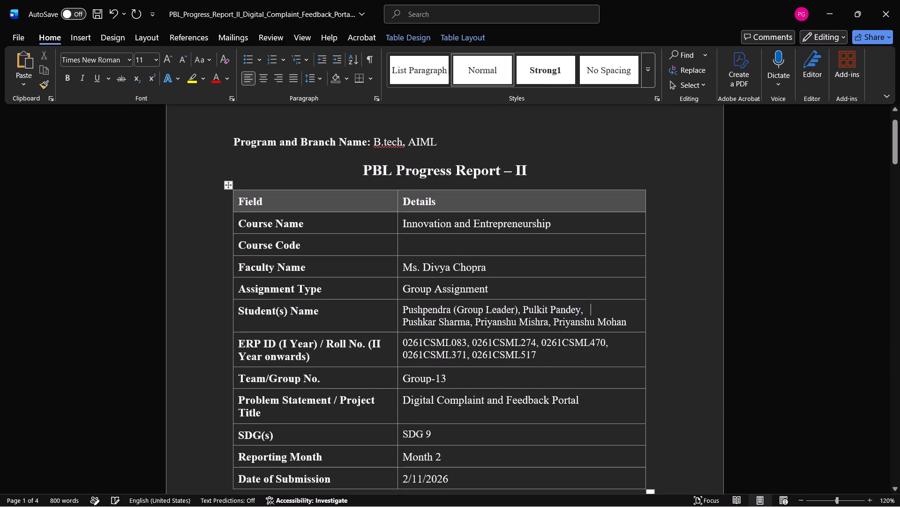
{"action": "scroll", "coordinate": [683, 374], "scroll_direction": "down", "scroll_amount": 2}
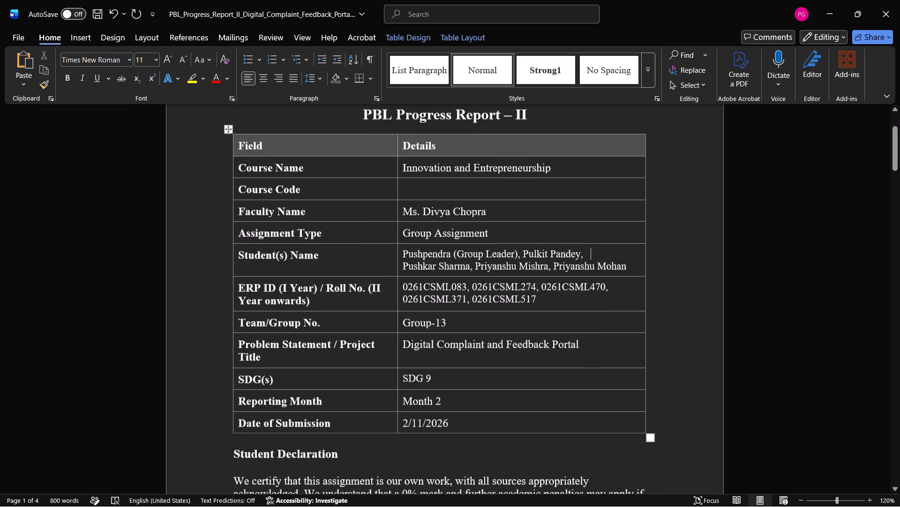
{"action": "left_click", "coordinate": [683, 374]}
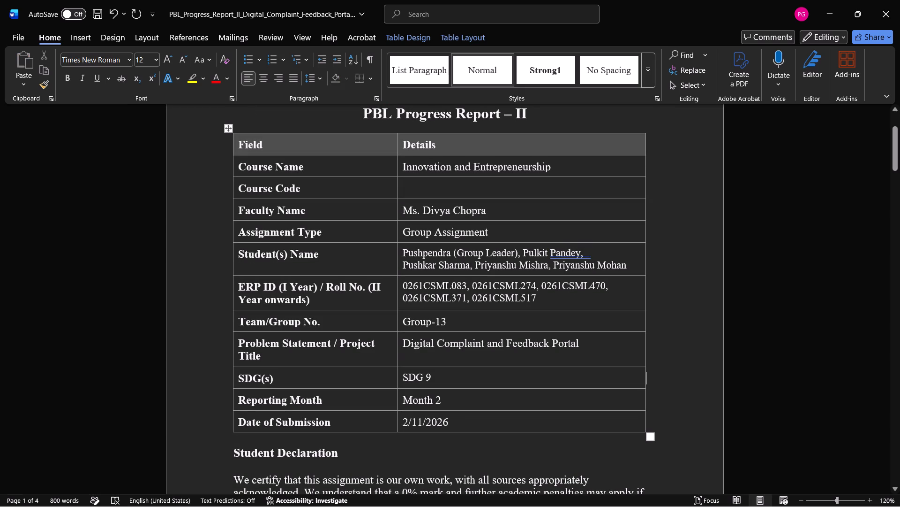
Read through the whole report from the student declaration to Table 4, checking the Module 3 and Module 4 text, tables and page breaks.
{"action": "scroll", "coordinate": [495, 322], "scroll_direction": "down", "scroll_amount": 4}
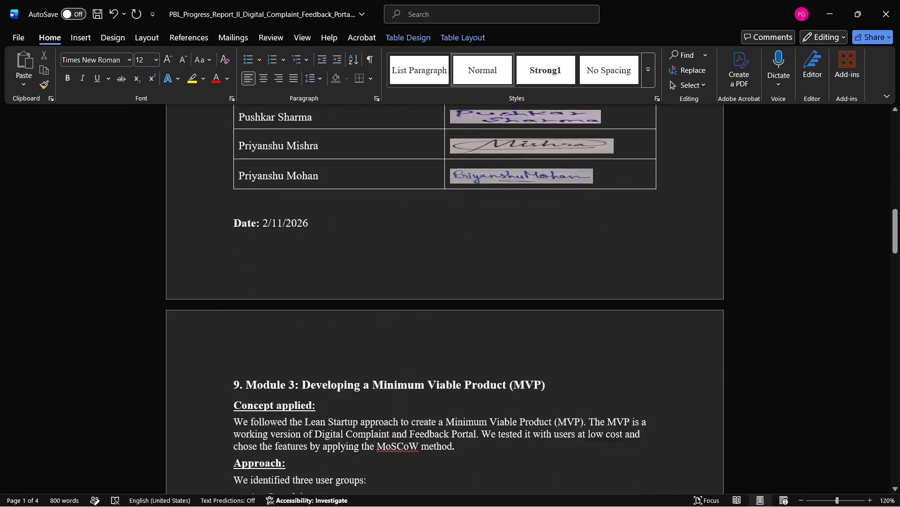
{"action": "scroll", "coordinate": [495, 322], "scroll_direction": "down", "scroll_amount": 5}
{"action": "scroll", "coordinate": [495, 322], "scroll_direction": "up", "scroll_amount": 2}
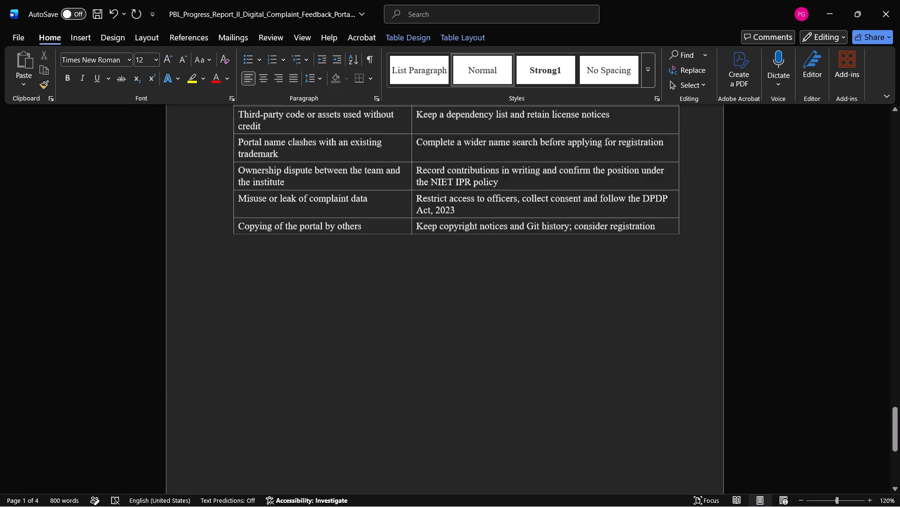
{"action": "scroll", "coordinate": [495, 322], "scroll_direction": "up", "scroll_amount": 7}
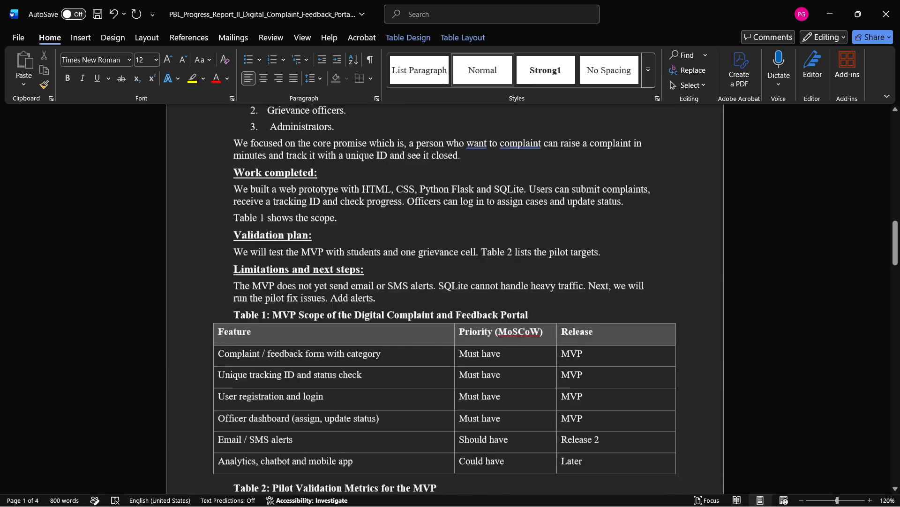
{"action": "scroll", "coordinate": [495, 322], "scroll_direction": "up", "scroll_amount": 4}
{"action": "scroll", "coordinate": [495, 322], "scroll_direction": "down", "scroll_amount": 1}
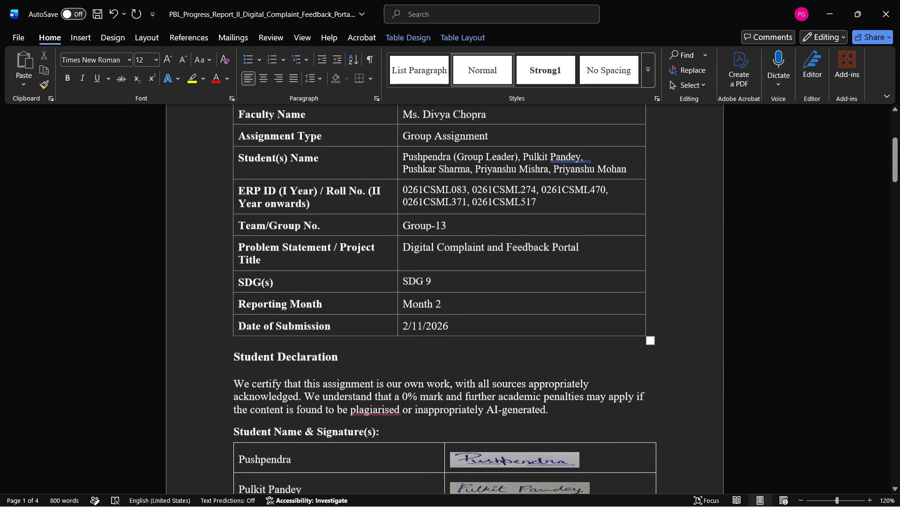
{"action": "scroll", "coordinate": [495, 322], "scroll_direction": "down", "scroll_amount": 4}
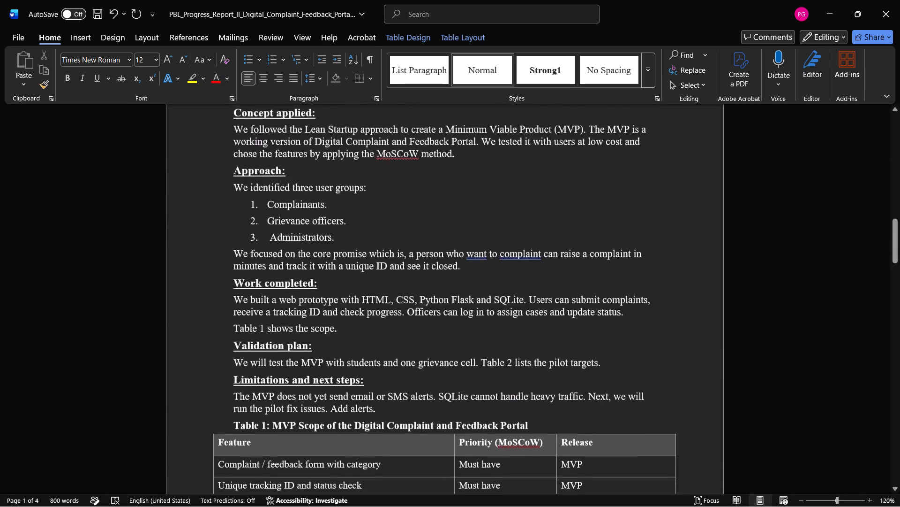
{"action": "scroll", "coordinate": [495, 322], "scroll_direction": "down", "scroll_amount": 4}
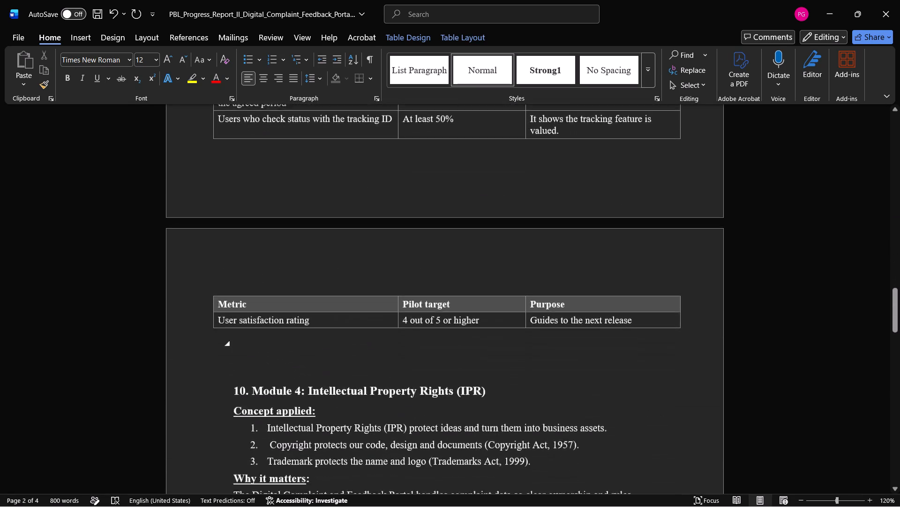
{"action": "scroll", "coordinate": [503, 308], "scroll_direction": "down", "scroll_amount": 3}
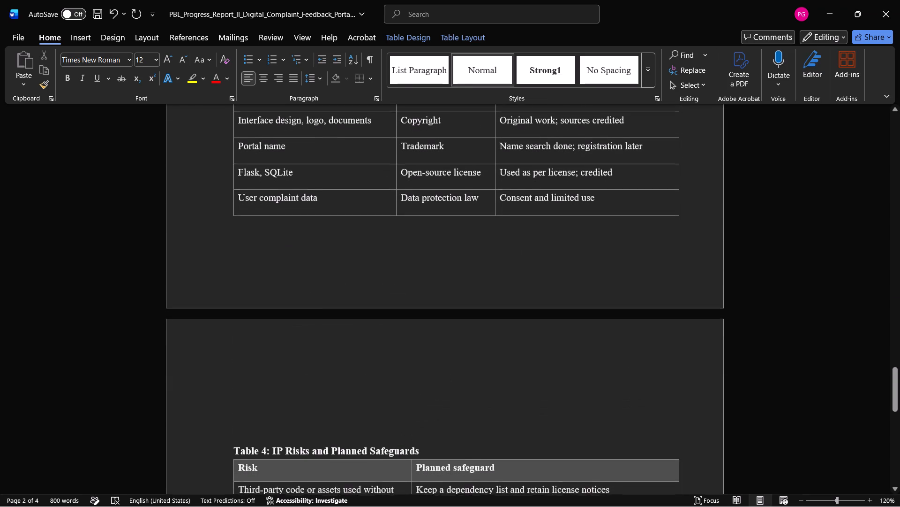
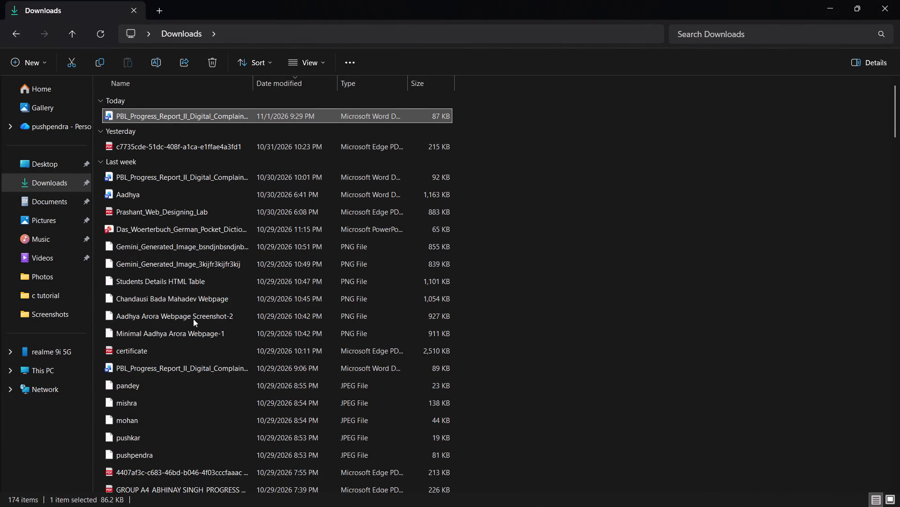
Find the earlier report PBL_Progress_Report_I_Group_Complaint_Portal in the Downloads folder and open it in Word.
{"action": "scroll", "coordinate": [201, 367], "scroll_direction": "down", "scroll_amount": 2}
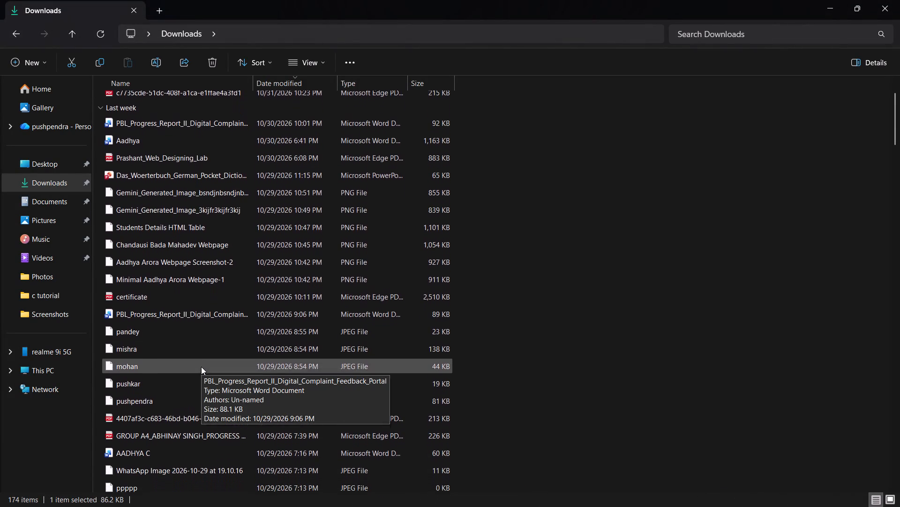
{"action": "scroll", "coordinate": [201, 367], "scroll_direction": "down", "scroll_amount": 2}
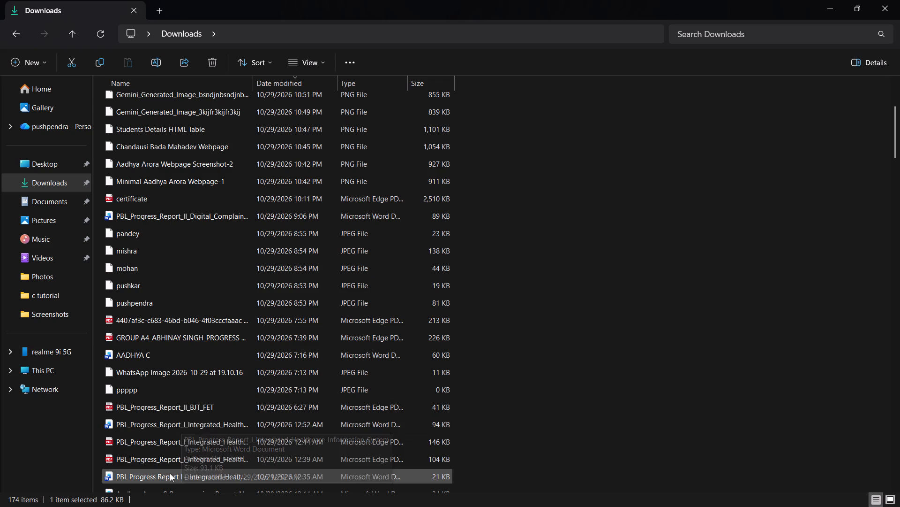
{"action": "scroll", "coordinate": [170, 473], "scroll_direction": "down", "scroll_amount": 3}
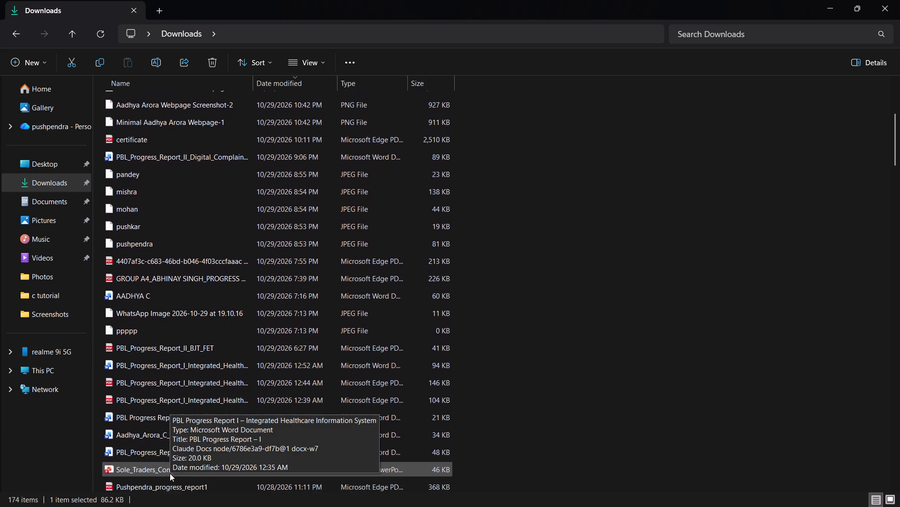
{"action": "scroll", "coordinate": [170, 473], "scroll_direction": "down", "scroll_amount": 3}
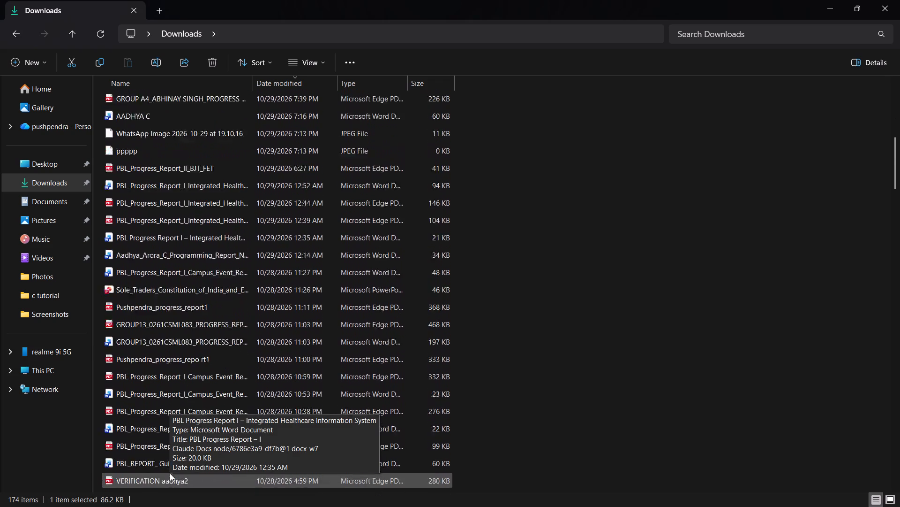
{"action": "scroll", "coordinate": [170, 473], "scroll_direction": "down", "scroll_amount": 3}
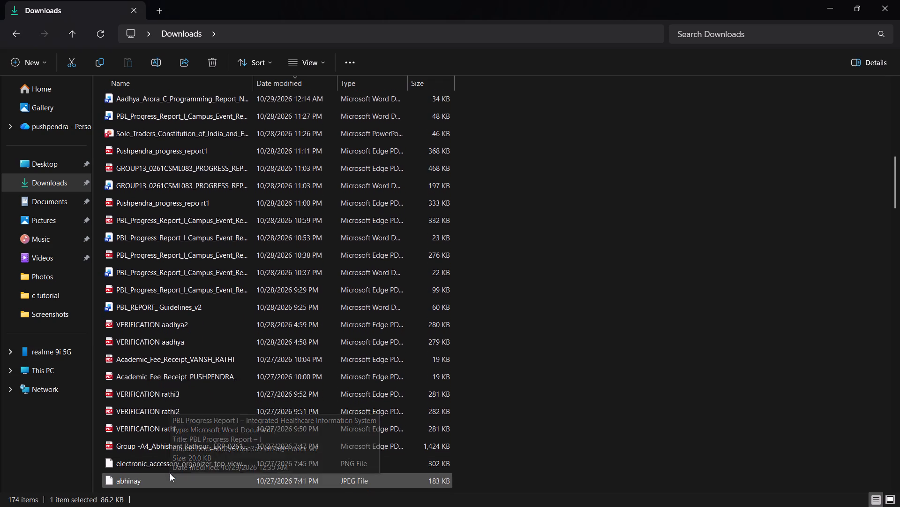
{"action": "scroll", "coordinate": [170, 473], "scroll_direction": "down", "scroll_amount": 2}
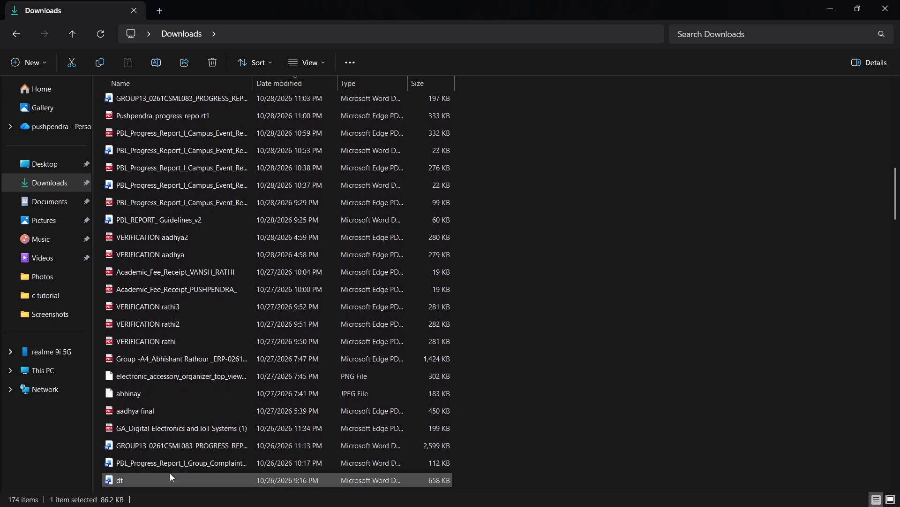
{"action": "scroll", "coordinate": [170, 473], "scroll_direction": "down", "scroll_amount": 2}
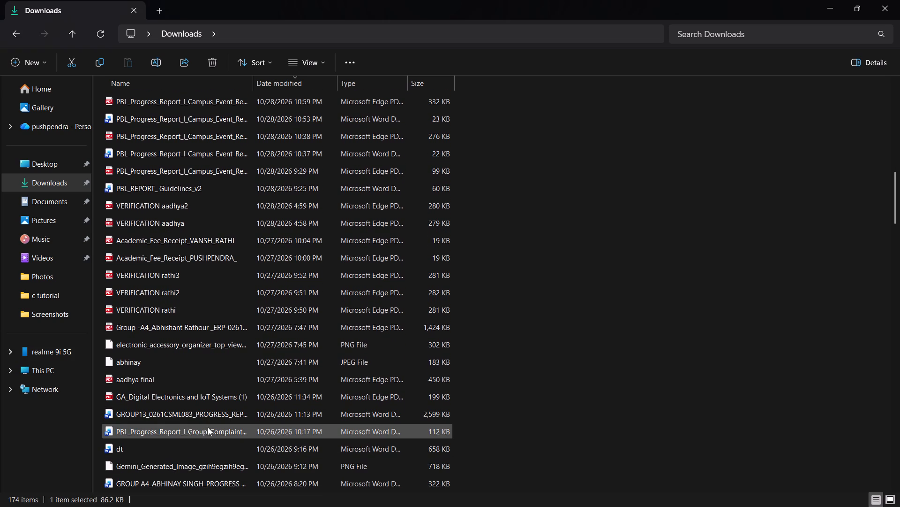
{"action": "double_click", "coordinate": [209, 430]}
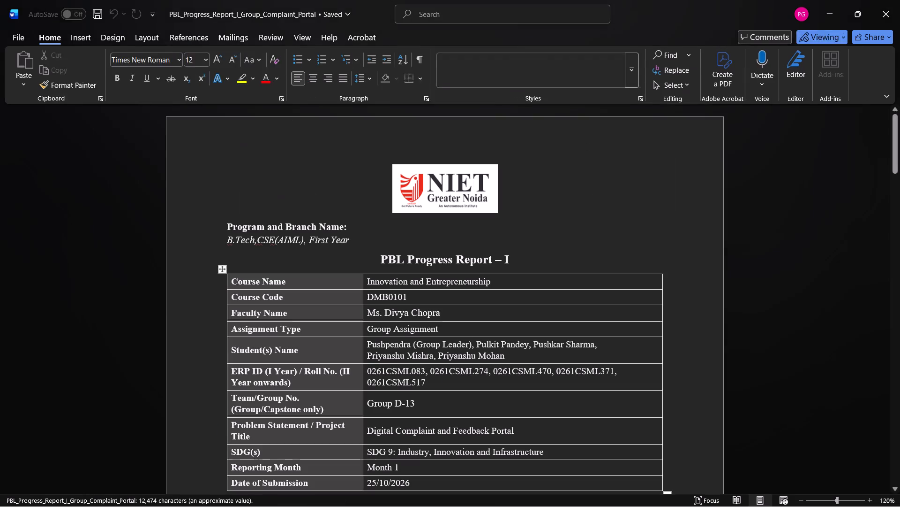
Copy the course code DMB0101 from Progress Report I into the empty Course Code row of Progress Report II's cover table.
{"action": "scroll", "coordinate": [463, 338], "scroll_direction": "down", "scroll_amount": 1}
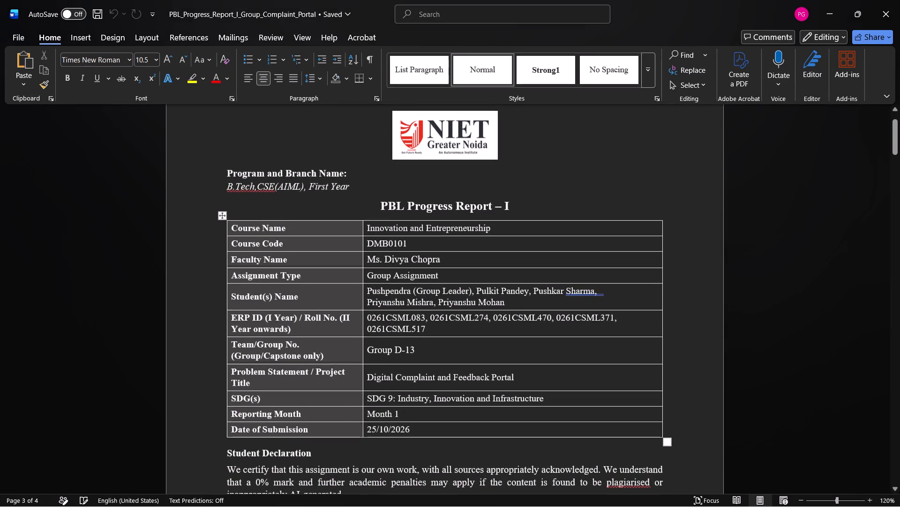
{"action": "left_click_drag", "start_coordinate": [367, 241], "coordinate": [407, 243]}
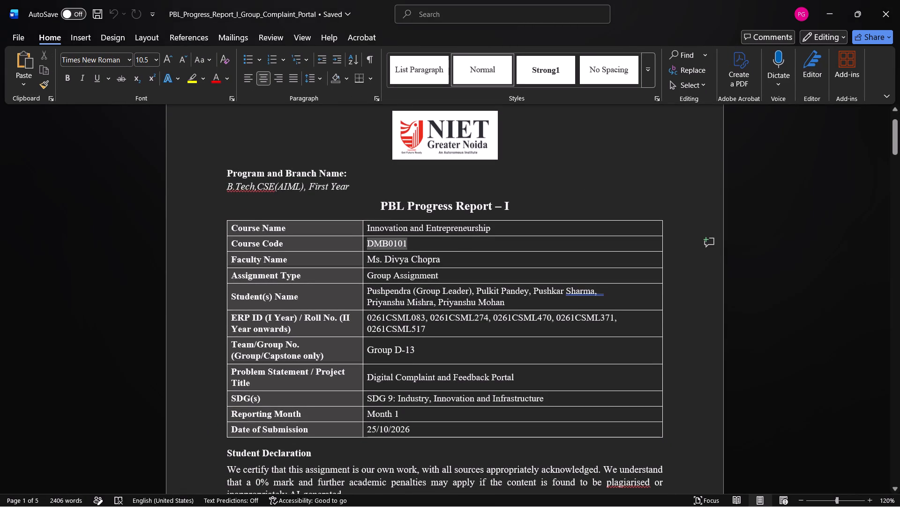
{"action": "left_click_drag", "start_coordinate": [407, 243], "coordinate": [410, 242]}
{"action": "key", "text": "ctrl+c"}
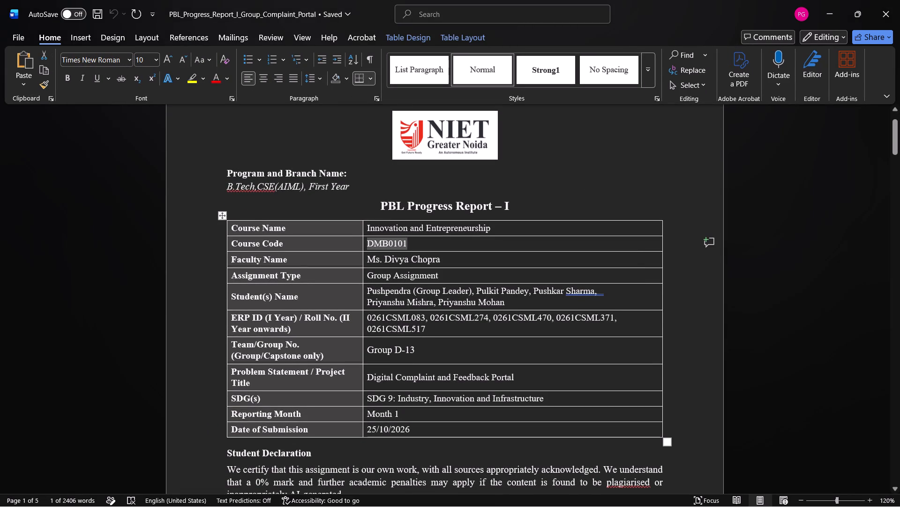
{"action": "scroll", "coordinate": [548, 241], "scroll_direction": "down", "scroll_amount": 3}
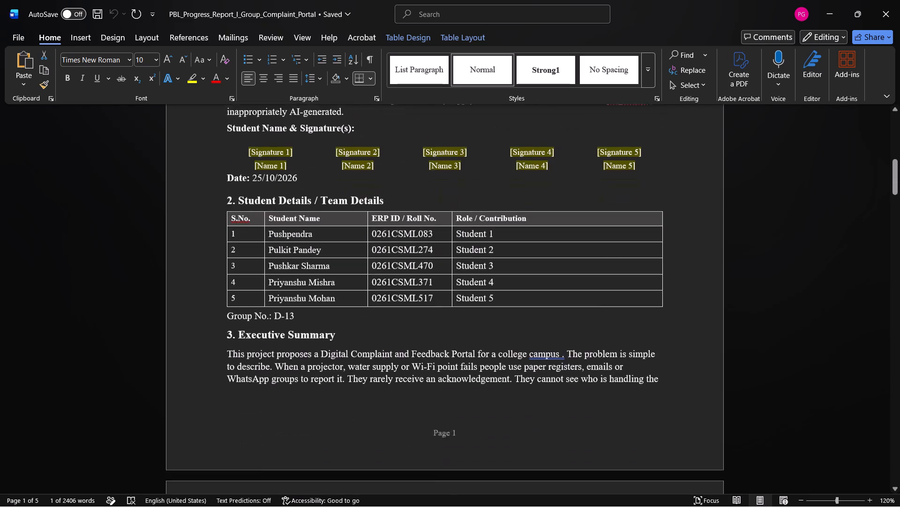
{"action": "scroll", "coordinate": [548, 241], "scroll_direction": "down", "scroll_amount": 1}
{"action": "left_click", "coordinate": [839, 7]}
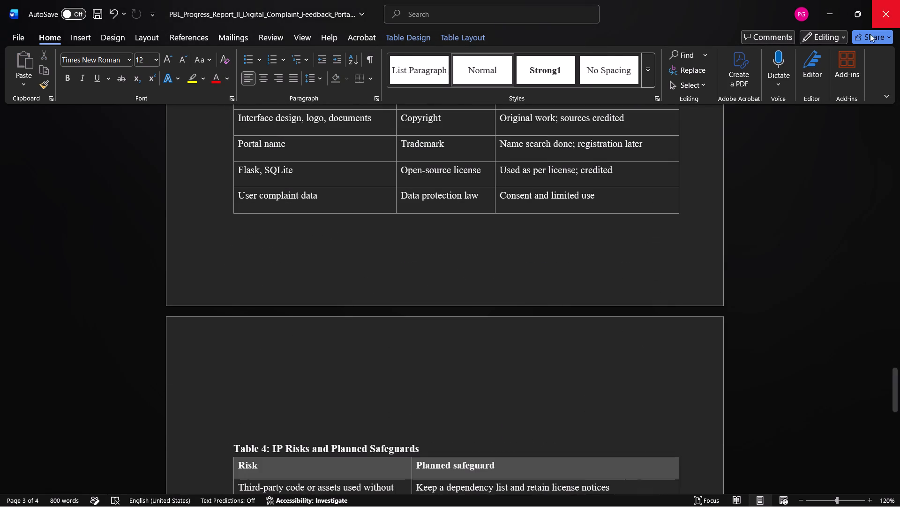
{"action": "scroll", "coordinate": [630, 274], "scroll_direction": "up", "scroll_amount": 8}
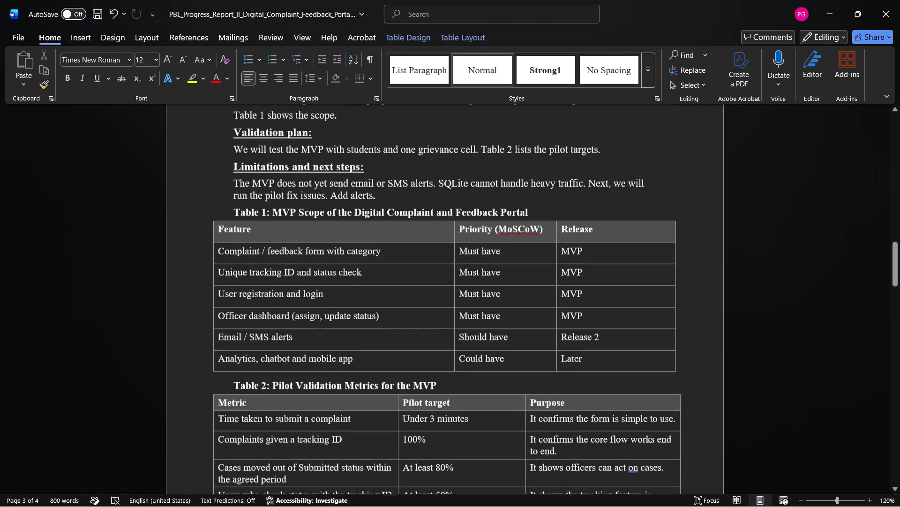
{"action": "scroll", "coordinate": [630, 274], "scroll_direction": "up", "scroll_amount": 3}
{"action": "left_click", "coordinate": [501, 213]}
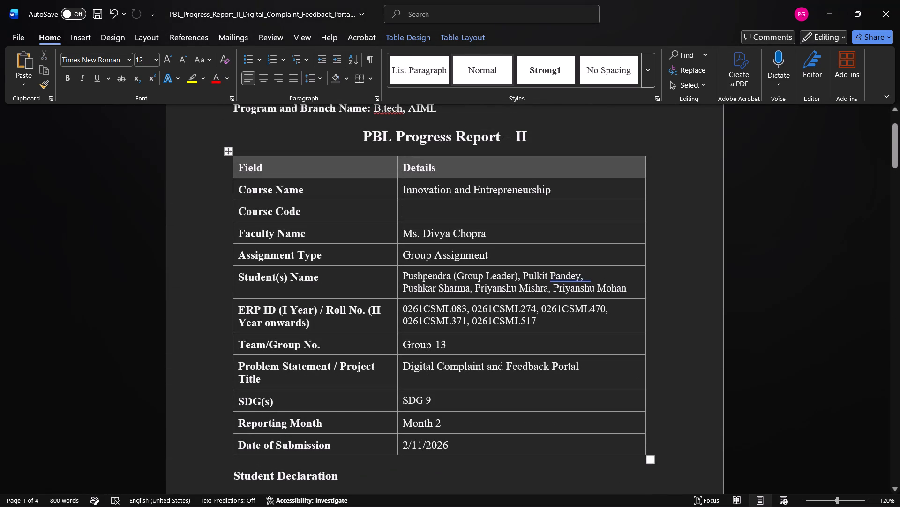
{"action": "key", "text": "ctrl+v"}
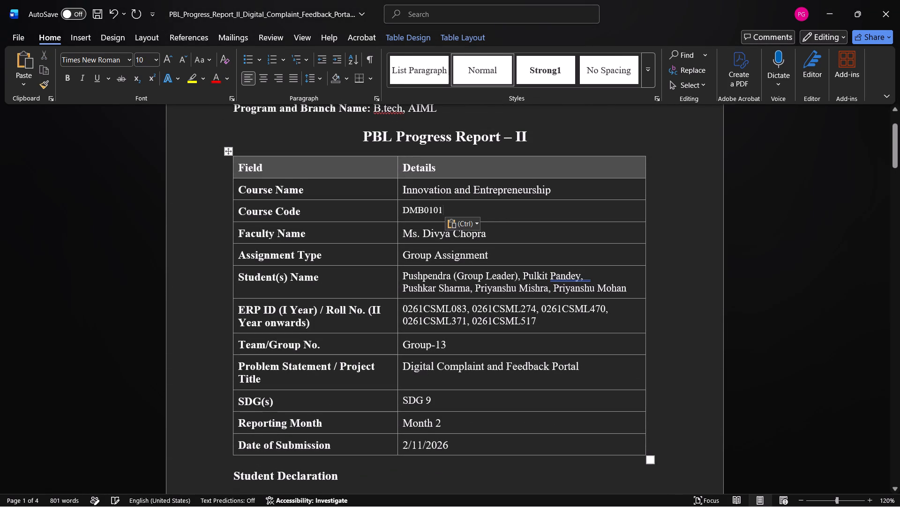
Set the font size of the Course Code and Faculty Name values in the cover table to 12.
{"action": "left_click", "coordinate": [407, 190]}
{"action": "left_click_drag", "start_coordinate": [404, 209], "coordinate": [429, 210]}
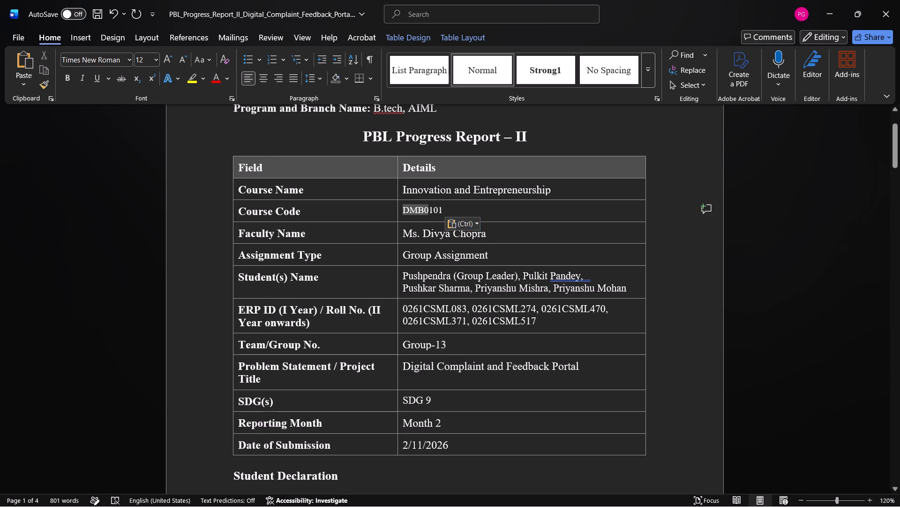
{"action": "left_click_drag", "start_coordinate": [429, 210], "coordinate": [442, 211]}
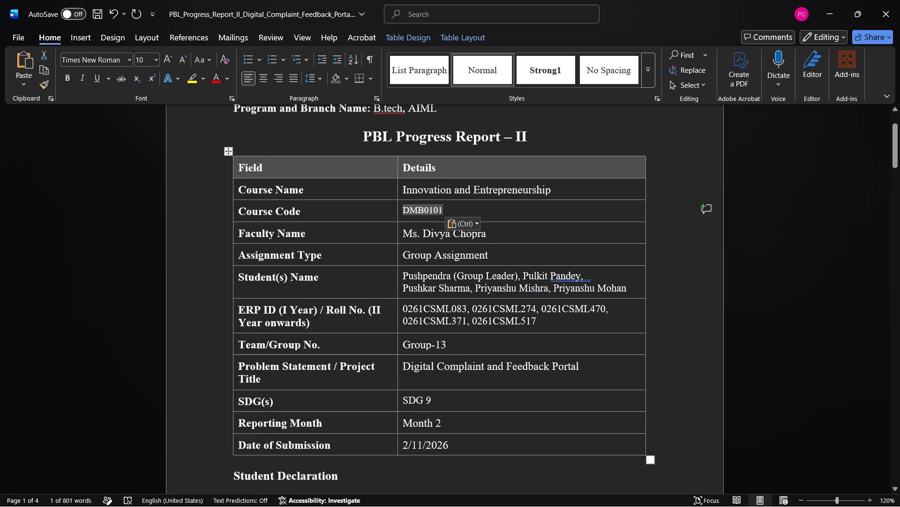
{"action": "left_click", "coordinate": [437, 207]}
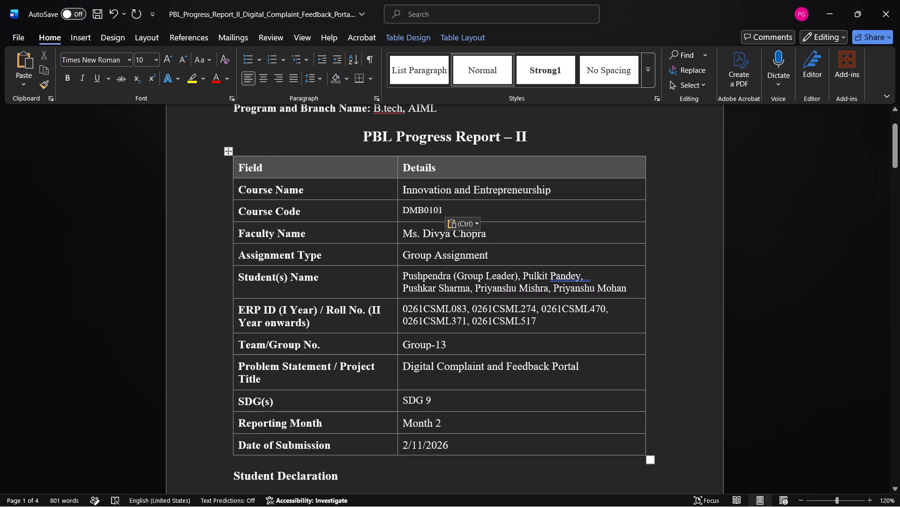
{"action": "left_click_drag", "start_coordinate": [404, 211], "coordinate": [459, 225]}
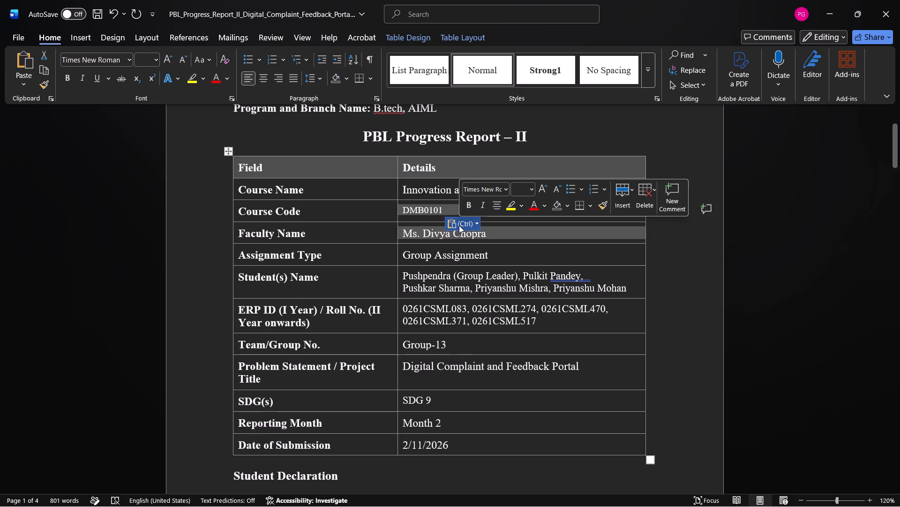
{"action": "left_click", "coordinate": [523, 186]}
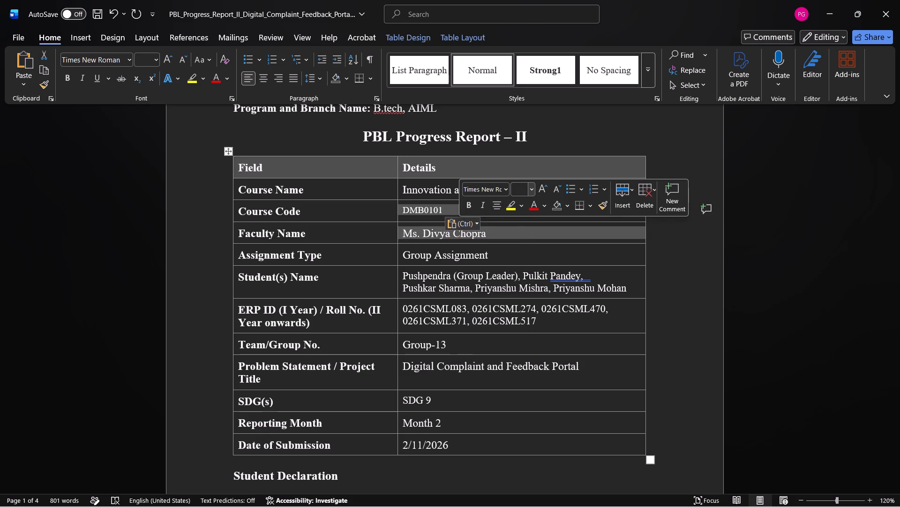
{"action": "type", "text": "12"}
{"action": "key", "text": "Return"}
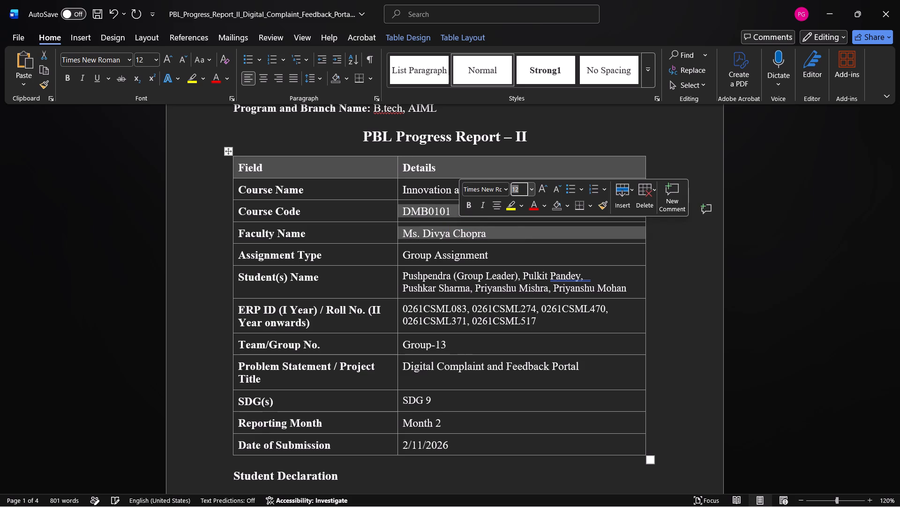
{"action": "left_click", "coordinate": [755, 237]}
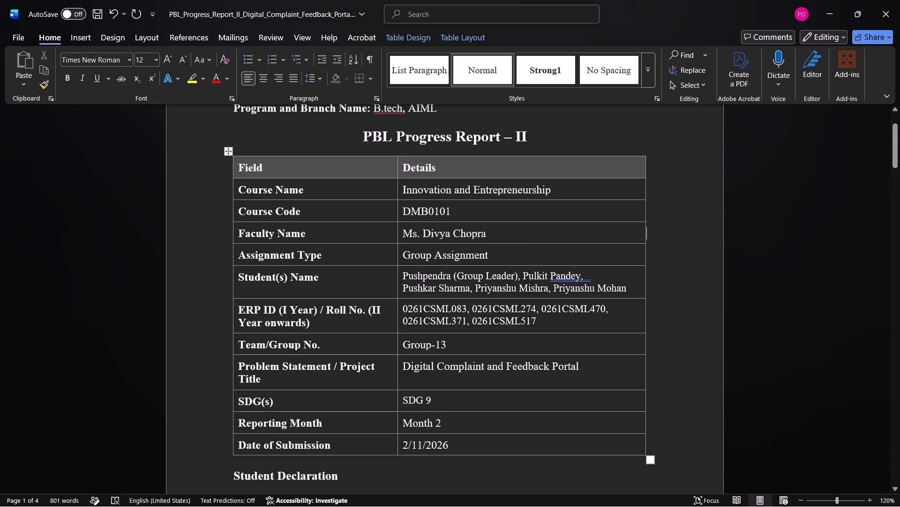
Review the report from the cover details table through the declaration, signatures and module pages to the end.
{"action": "scroll", "coordinate": [768, 297], "scroll_direction": "down", "scroll_amount": 2}
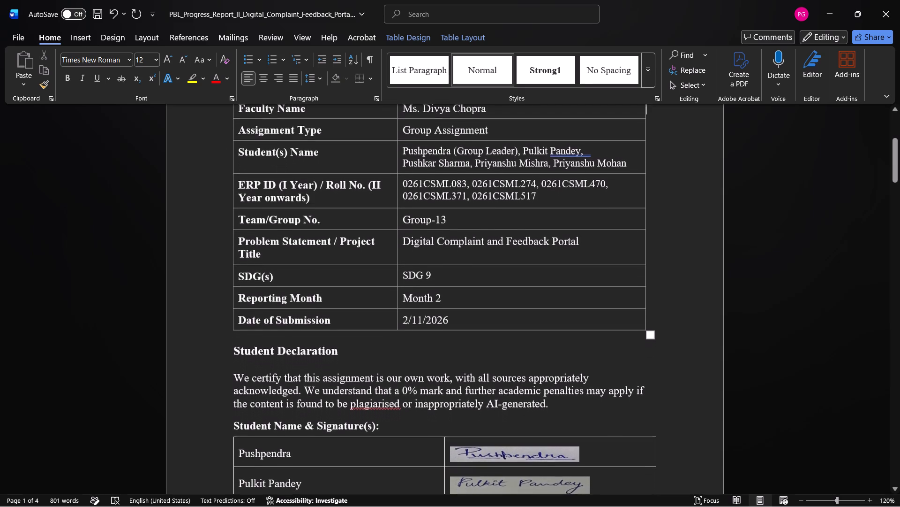
{"action": "scroll", "coordinate": [768, 297], "scroll_direction": "down", "scroll_amount": 1}
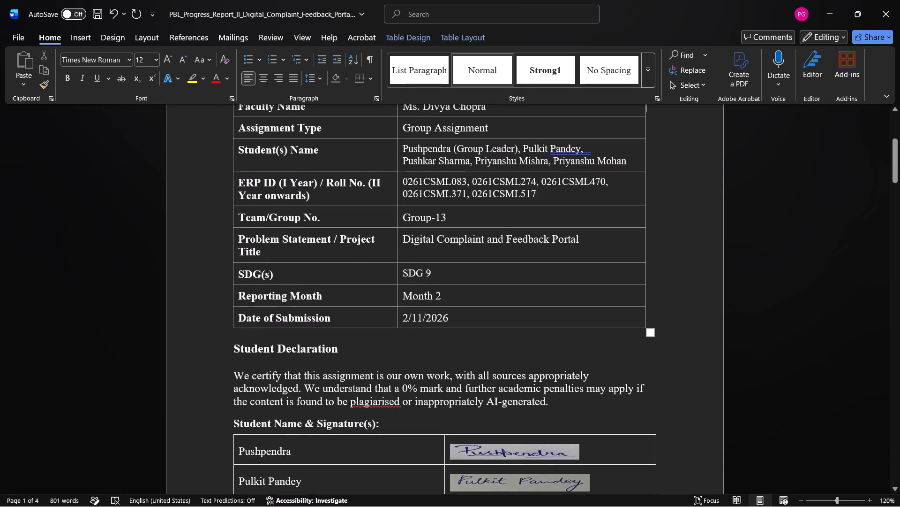
{"action": "left_click", "coordinate": [566, 164]}
{"action": "left_click", "coordinate": [751, 202]}
{"action": "scroll", "coordinate": [632, 228], "scroll_direction": "up", "scroll_amount": 1}
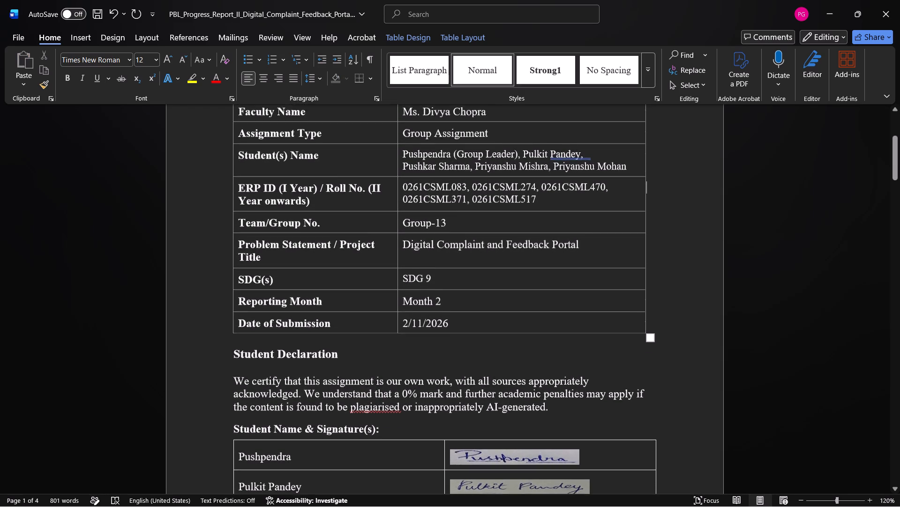
{"action": "scroll", "coordinate": [632, 228], "scroll_direction": "up", "scroll_amount": 1}
{"action": "scroll", "coordinate": [632, 228], "scroll_direction": "down", "scroll_amount": 1}
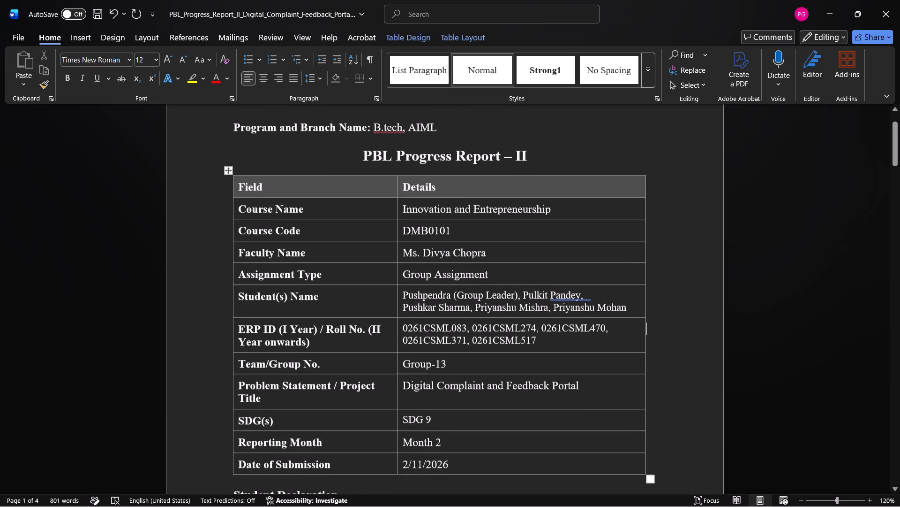
{"action": "scroll", "coordinate": [632, 228], "scroll_direction": "down", "scroll_amount": 2}
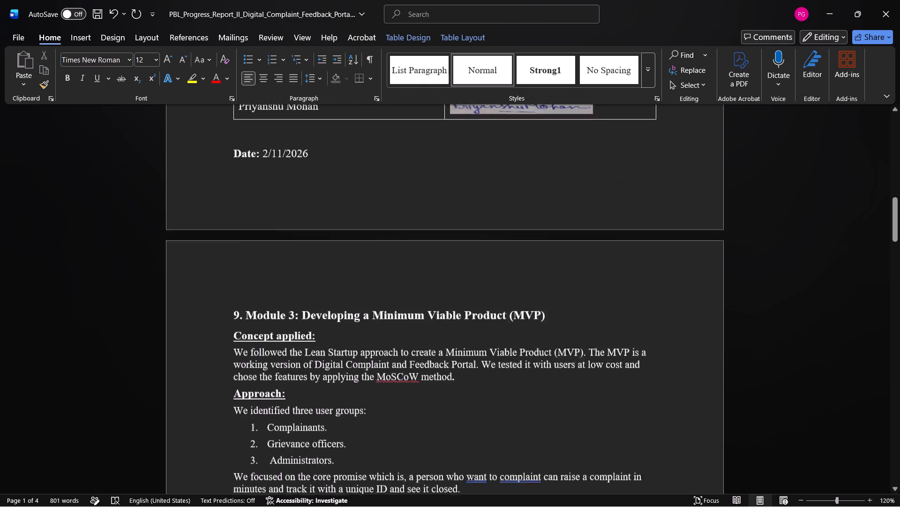
{"action": "scroll", "coordinate": [632, 228], "scroll_direction": "down", "scroll_amount": 1}
{"action": "scroll", "coordinate": [632, 228], "scroll_direction": "up", "scroll_amount": 1}
{"action": "scroll", "coordinate": [632, 228], "scroll_direction": "down", "scroll_amount": 3}
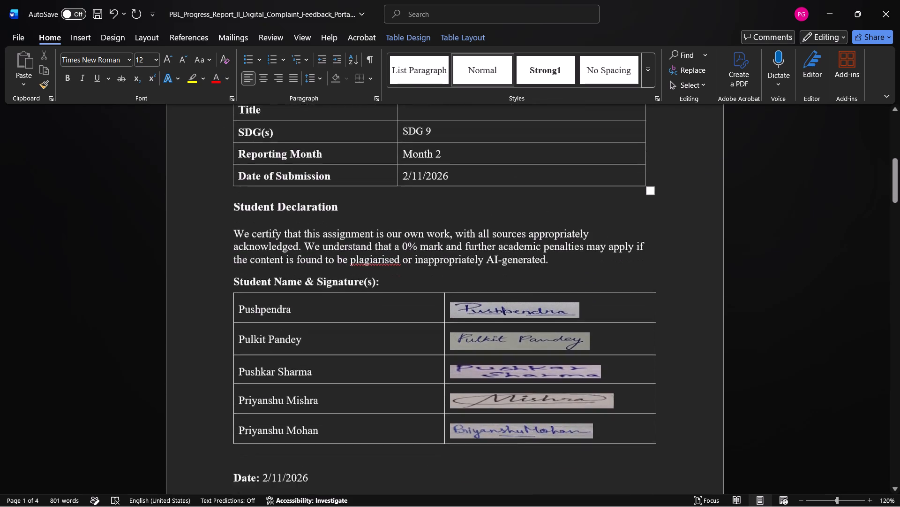
{"action": "scroll", "coordinate": [632, 228], "scroll_direction": "down", "scroll_amount": 4}
{"action": "scroll", "coordinate": [632, 228], "scroll_direction": "up", "scroll_amount": 2}
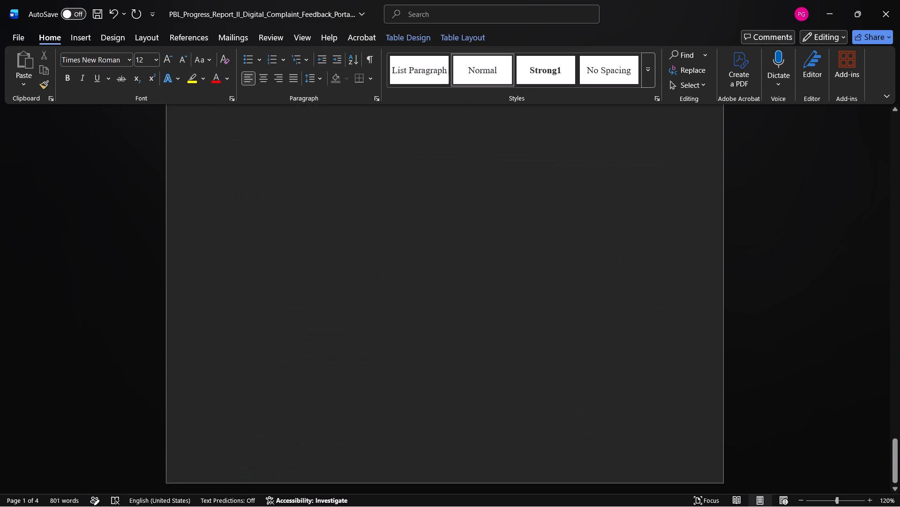
{"action": "scroll", "coordinate": [632, 228], "scroll_direction": "up", "scroll_amount": 3}
Save the Progress Report II document.
{"action": "key", "text": "ctrl+s"}
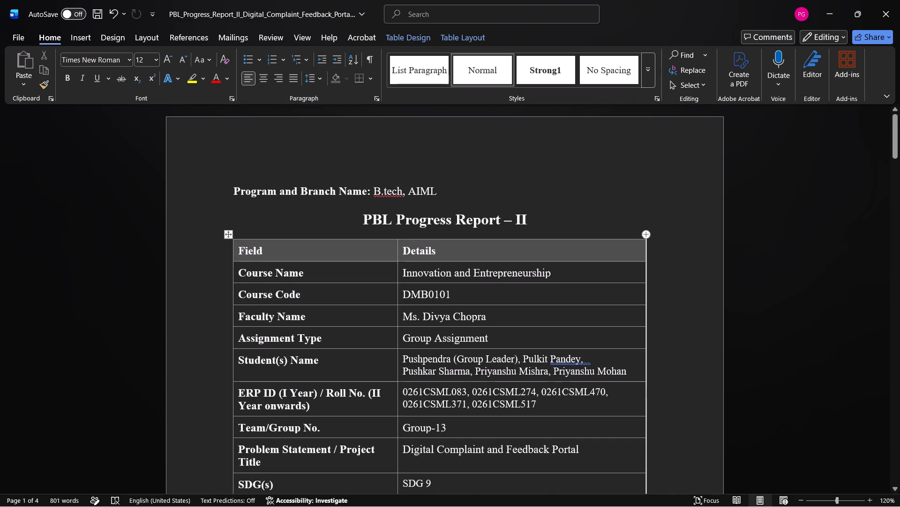
{"action": "key", "text": "ctrl+s"}
Switch to Chrome, bring up the "Modify modules 3 and 4" Claude chat and open a new browser tab.
{"action": "left_click", "coordinate": [830, 8]}
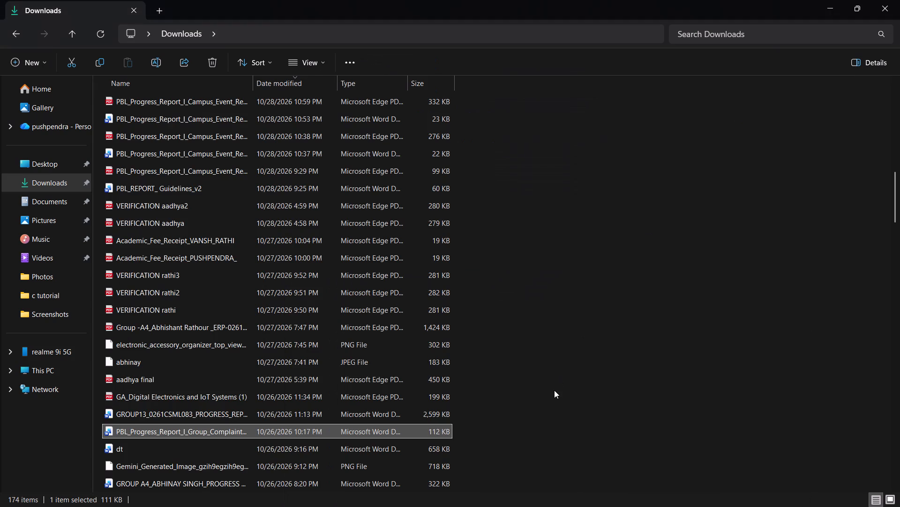
{"action": "left_click_drag", "start_coordinate": [897, 2], "coordinate": [667, 469]}
{"action": "left_click", "coordinate": [548, 495]}
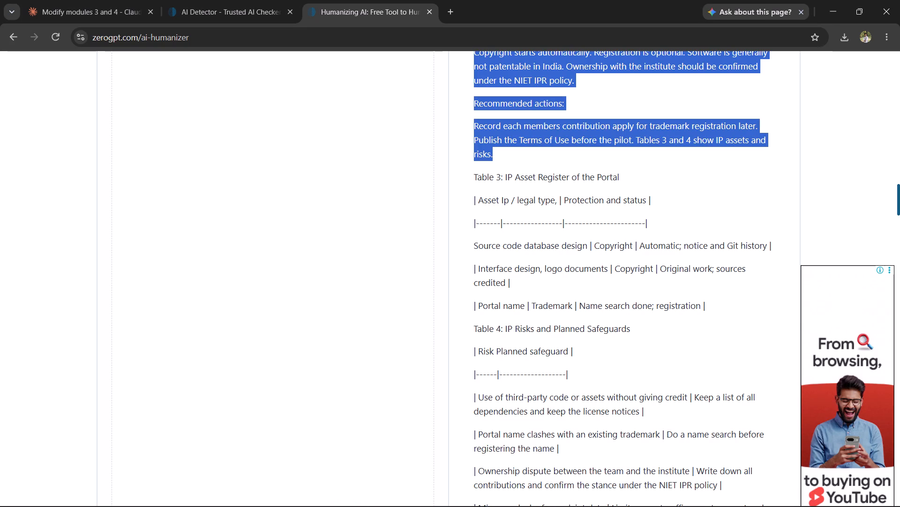
{"action": "left_click", "coordinate": [122, 1]}
{"action": "left_click", "coordinate": [444, 7]}
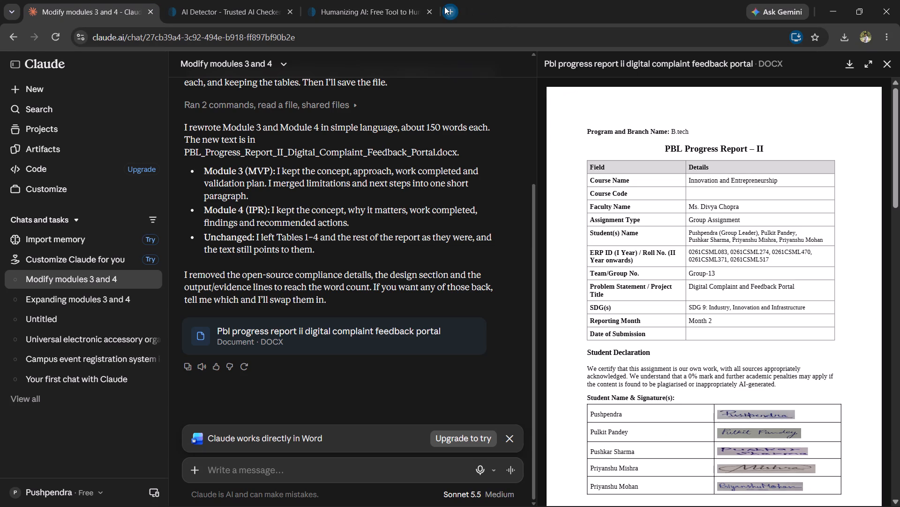
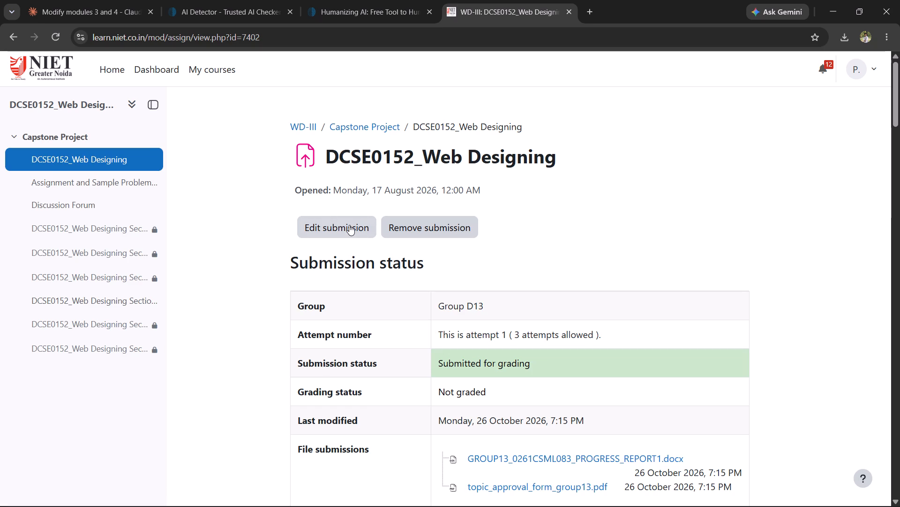
Open the DCSE0152_Web Designing assignment submission for editing and download the submitted Group 13 Progress Report 1 document.
{"action": "left_click", "coordinate": [349, 225]}
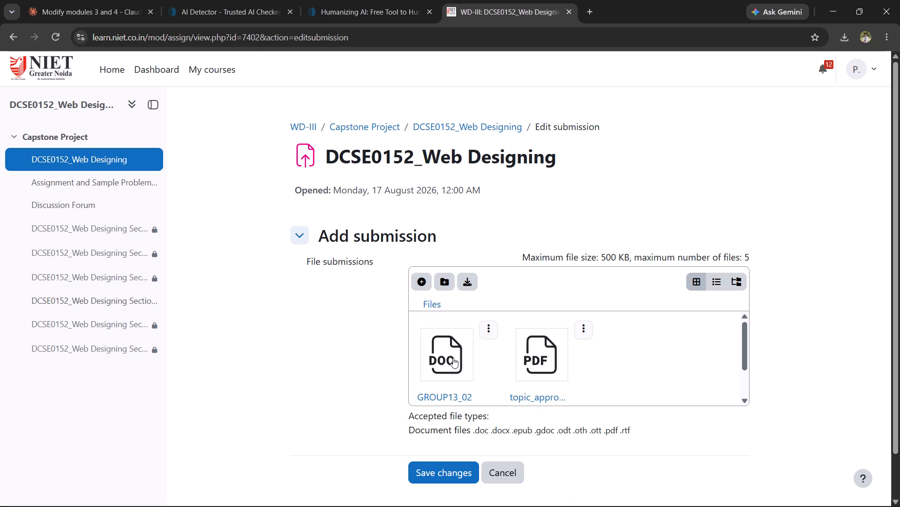
{"action": "left_click", "coordinate": [453, 358]}
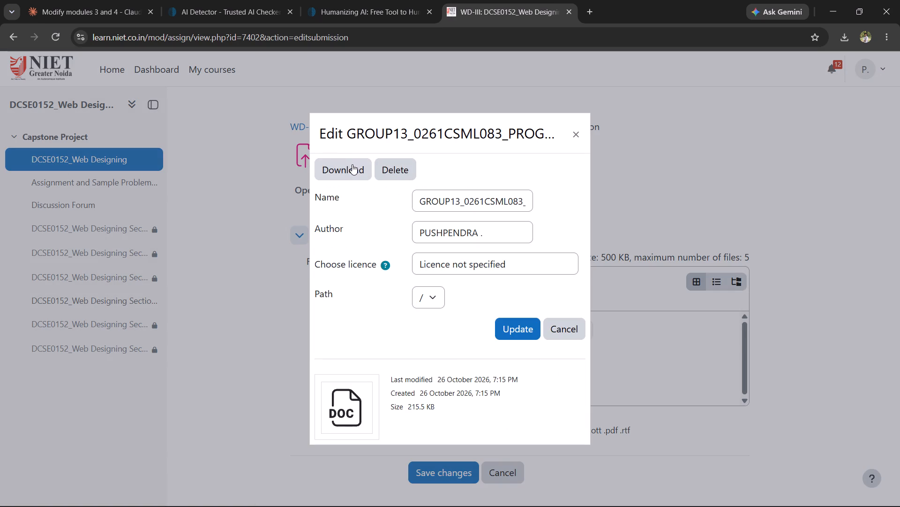
{"action": "left_click", "coordinate": [352, 164]}
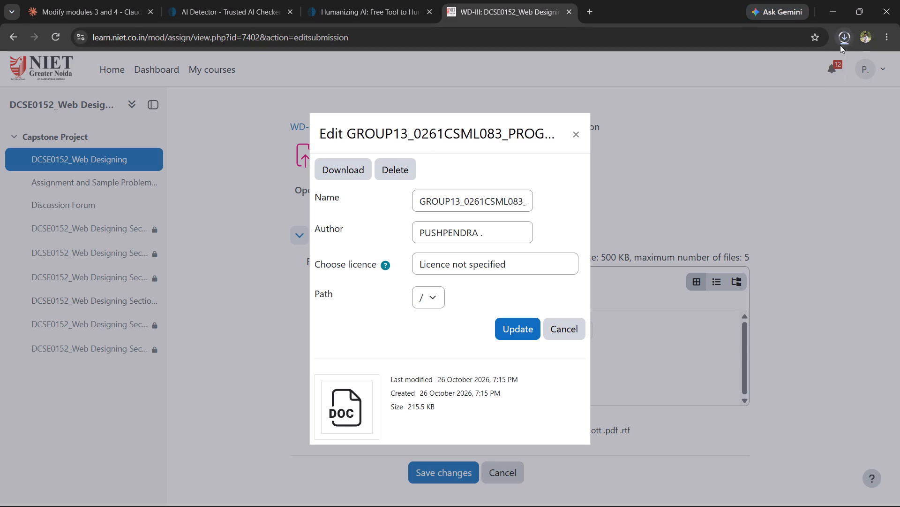
Open the downloaded Group 13 Progress Report 1 document in Word and enable editing.
{"action": "left_click", "coordinate": [840, 45]}
{"action": "left_click", "coordinate": [754, 87]}
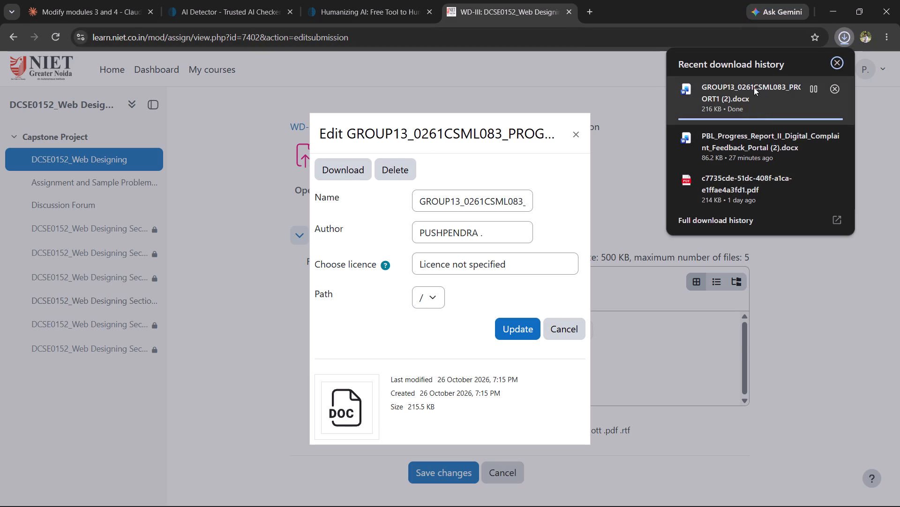
{"action": "left_click", "coordinate": [754, 87]}
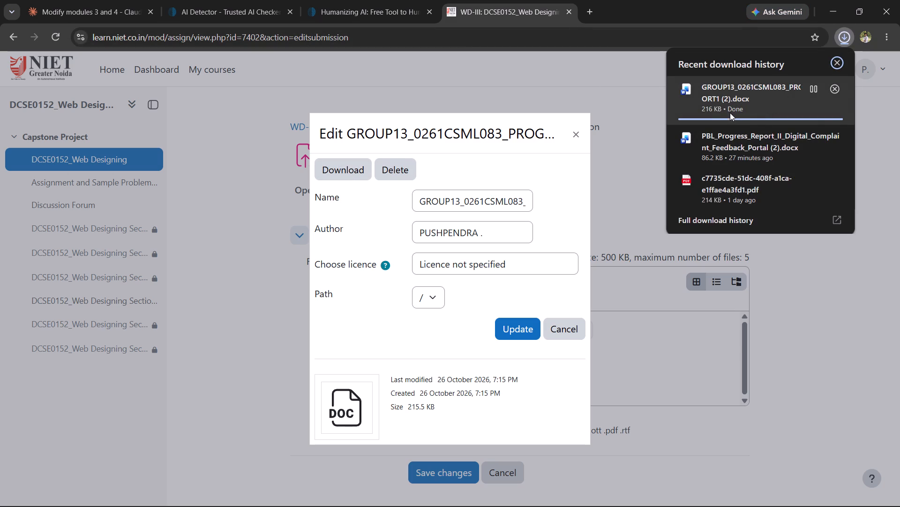
{"action": "left_click", "coordinate": [737, 103]}
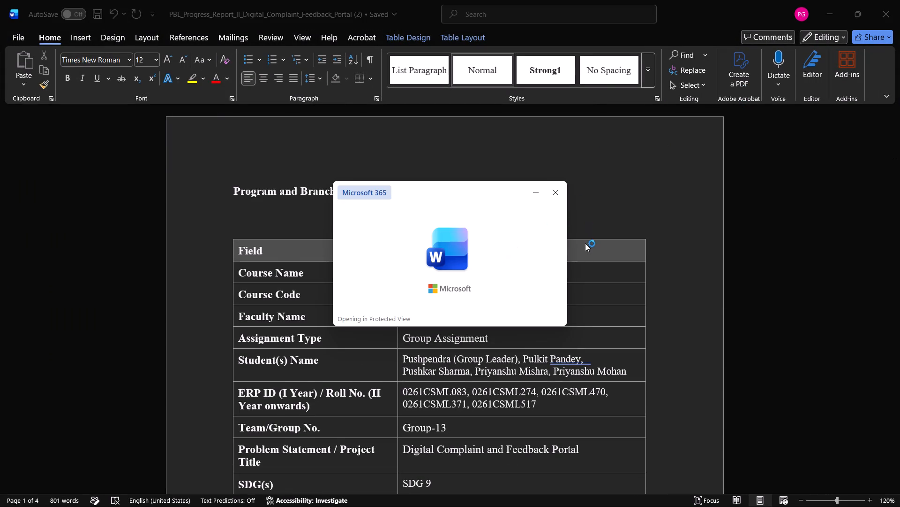
{"action": "left_click", "coordinate": [480, 60]}
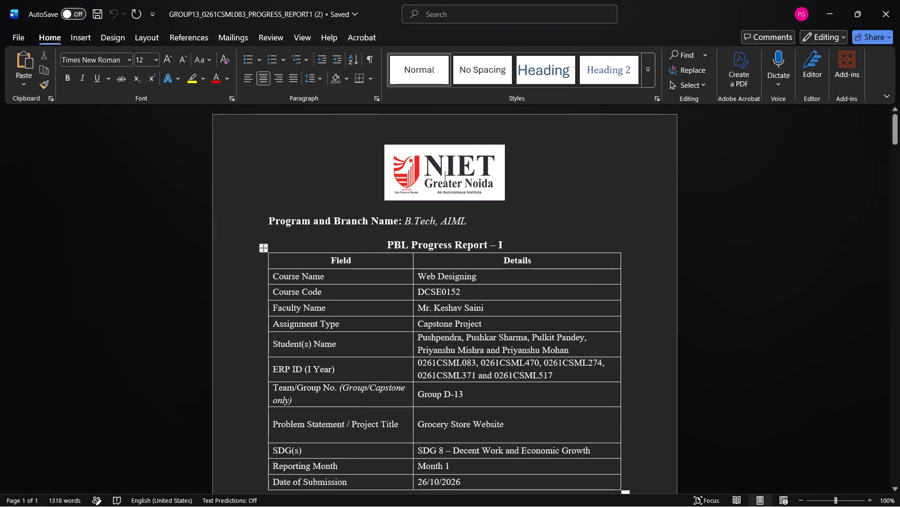
Shorten the SDG(s) value in the cover table to "SDG 8" and save the document.
{"action": "left_click_drag", "start_coordinate": [445, 448], "coordinate": [578, 447]}
{"action": "key", "text": "BackSpace"}
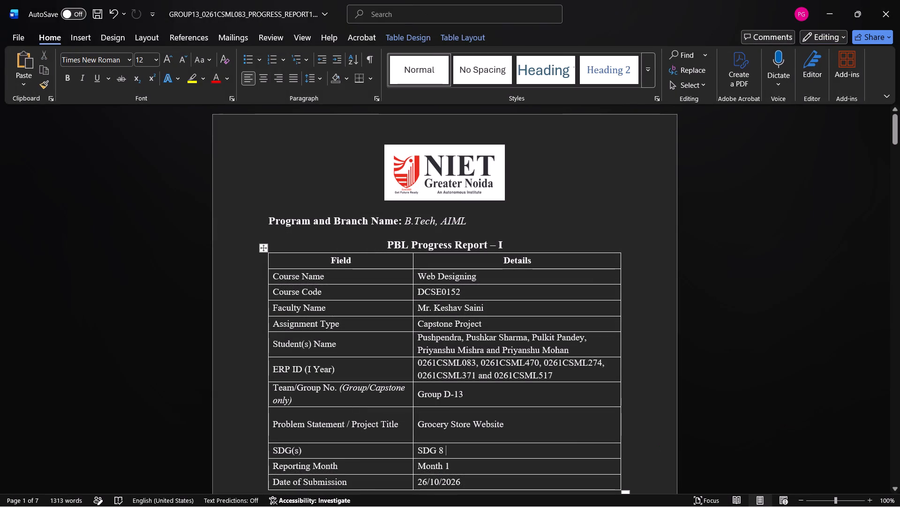
{"action": "key", "text": "ctrl+s"}
{"action": "key", "text": "ctrl+s"}
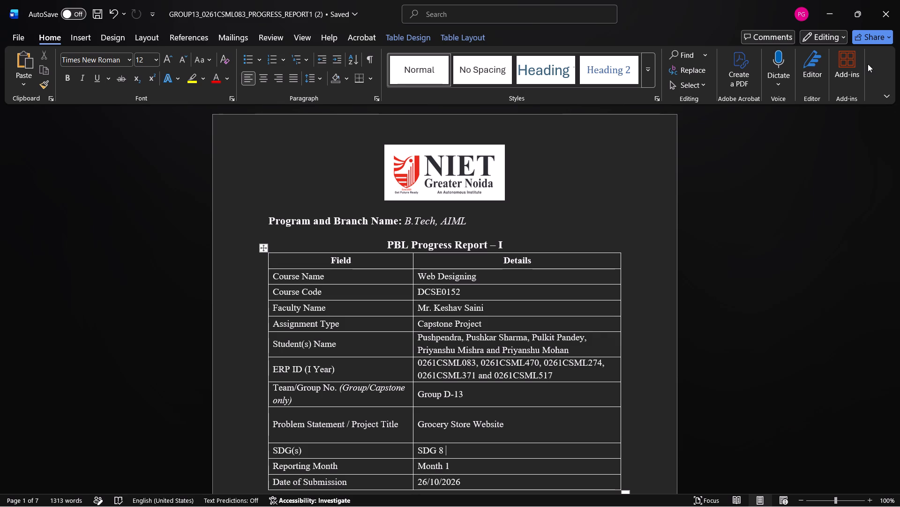
Switch back to Chrome and start a search beginning with "doc" in a new tab.
{"action": "left_click", "coordinate": [839, 6]}
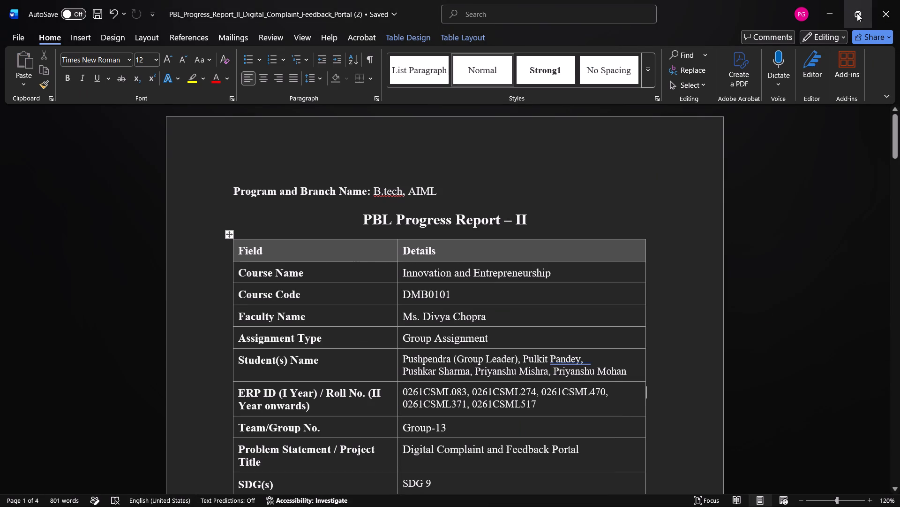
{"action": "left_click", "coordinate": [828, 13]}
{"action": "left_click", "coordinate": [595, 11]}
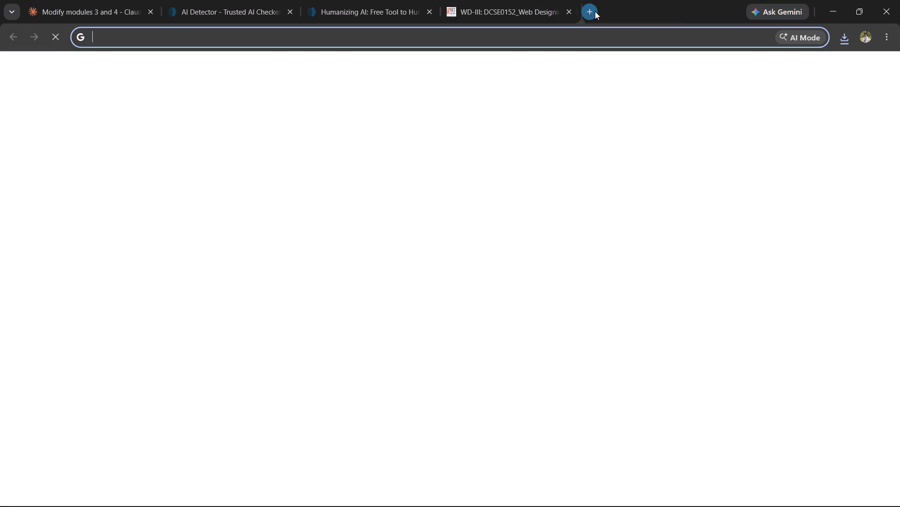
{"action": "type", "text": "doc"}
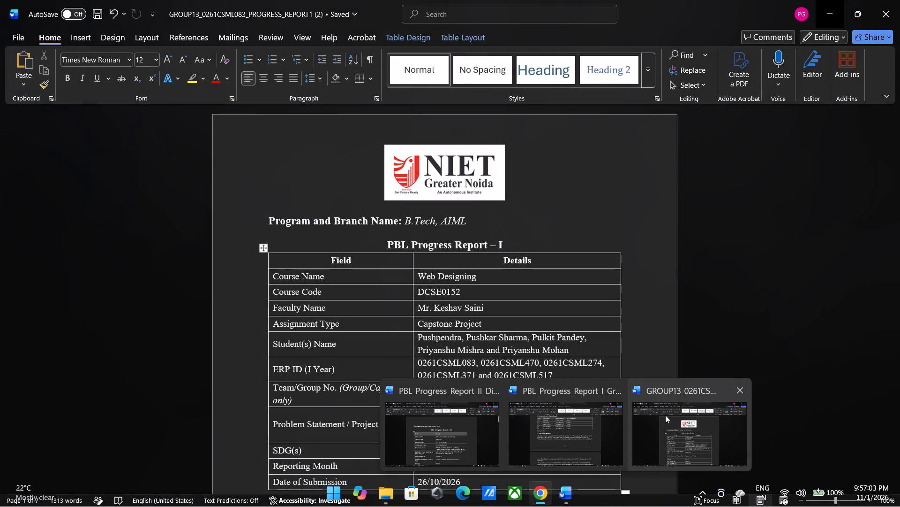
Return to Progress Report I in Word, review its cover table, signatures, date, team details and Industry Overview, and save it again.
{"action": "left_click", "coordinate": [665, 417]}
{"action": "scroll", "coordinate": [585, 380], "scroll_direction": "down", "scroll_amount": 3}
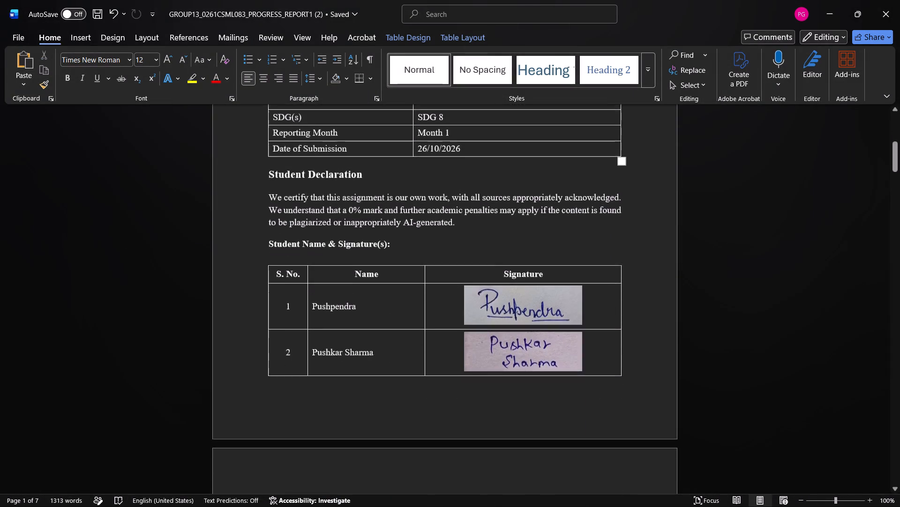
{"action": "scroll", "coordinate": [585, 380], "scroll_direction": "down", "scroll_amount": 5}
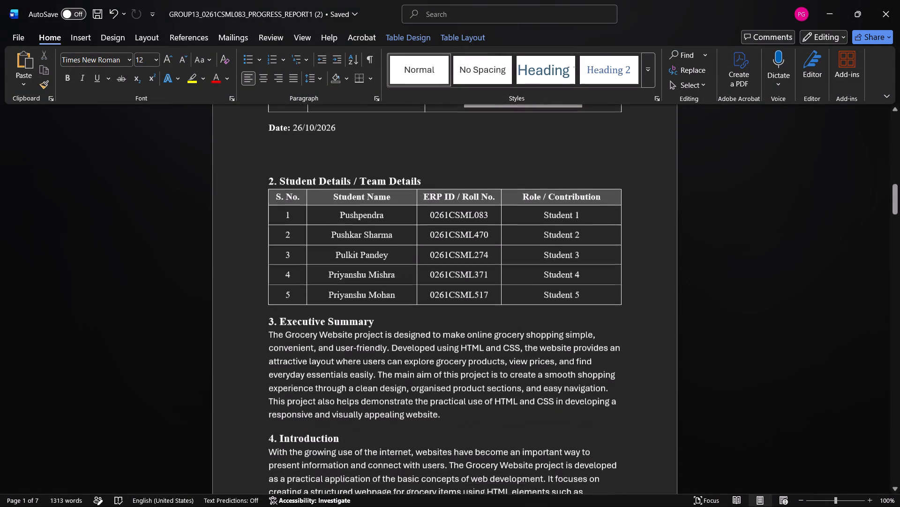
{"action": "scroll", "coordinate": [585, 380], "scroll_direction": "down", "scroll_amount": 5}
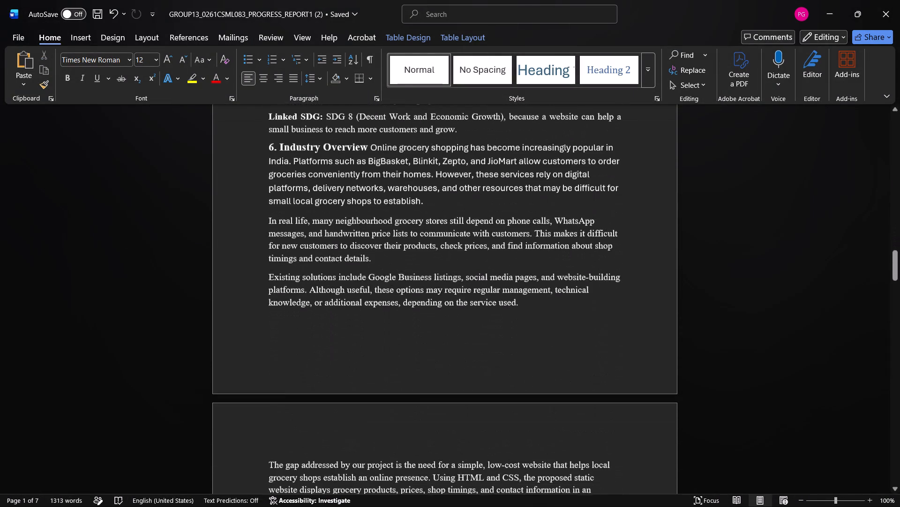
{"action": "scroll", "coordinate": [585, 380], "scroll_direction": "down", "scroll_amount": 2}
{"action": "scroll", "coordinate": [585, 380], "scroll_direction": "up", "scroll_amount": 3}
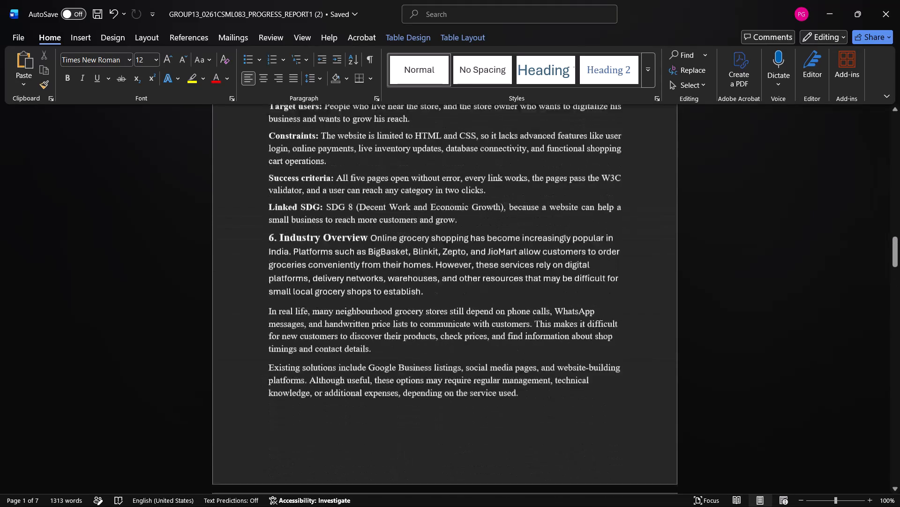
{"action": "scroll", "coordinate": [585, 380], "scroll_direction": "up", "scroll_amount": 7}
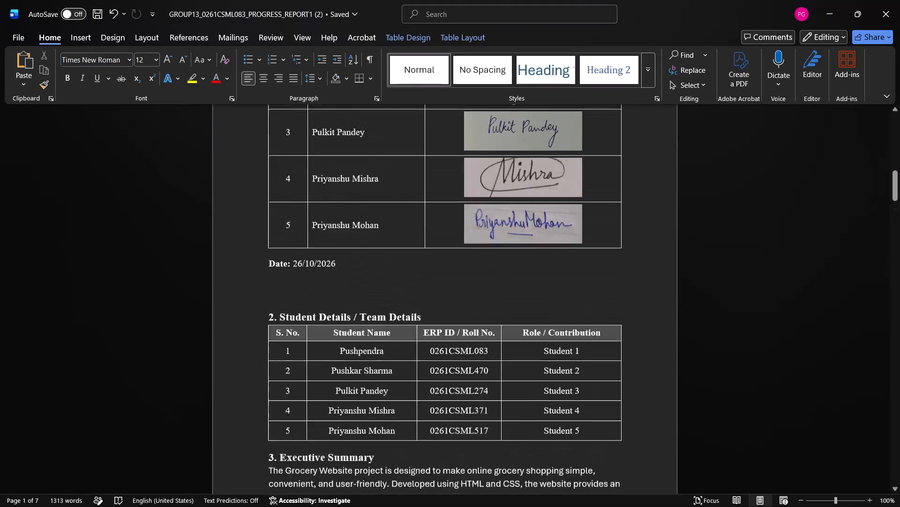
{"action": "scroll", "coordinate": [585, 380], "scroll_direction": "up", "scroll_amount": 4}
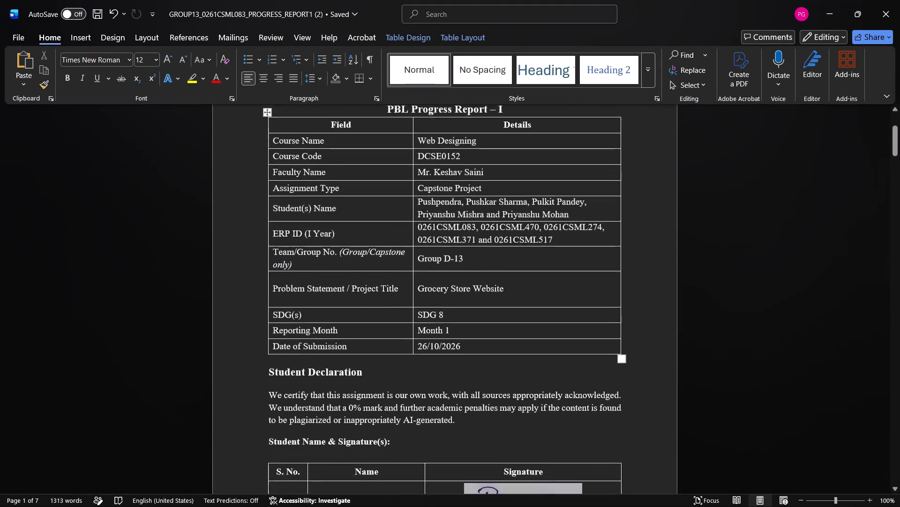
{"action": "scroll", "coordinate": [585, 380], "scroll_direction": "down", "scroll_amount": 2}
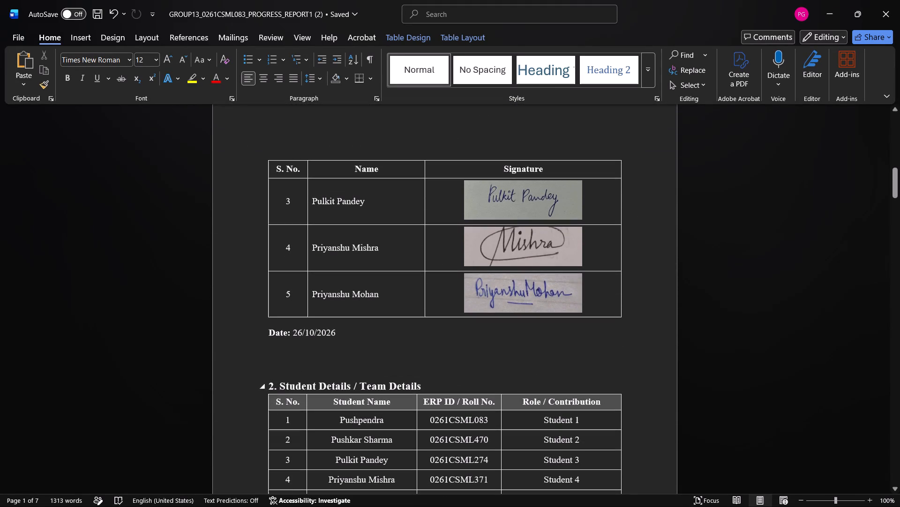
{"action": "left_click", "coordinate": [303, 332]}
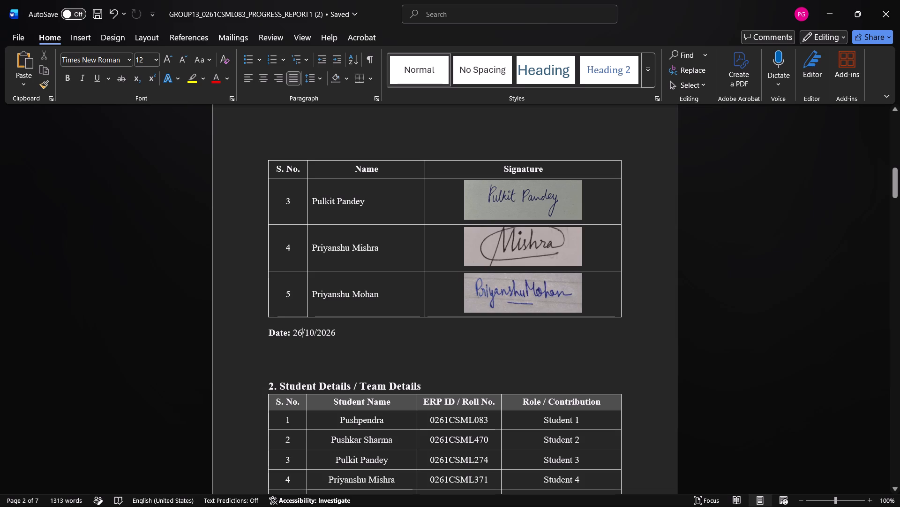
{"action": "scroll", "coordinate": [449, 311], "scroll_direction": "up", "scroll_amount": 2}
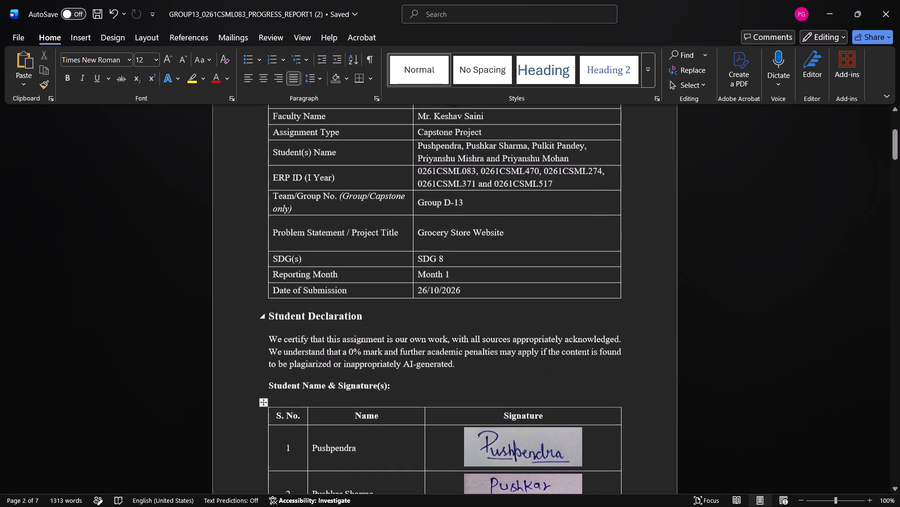
{"action": "scroll", "coordinate": [449, 311], "scroll_direction": "up", "scroll_amount": 3}
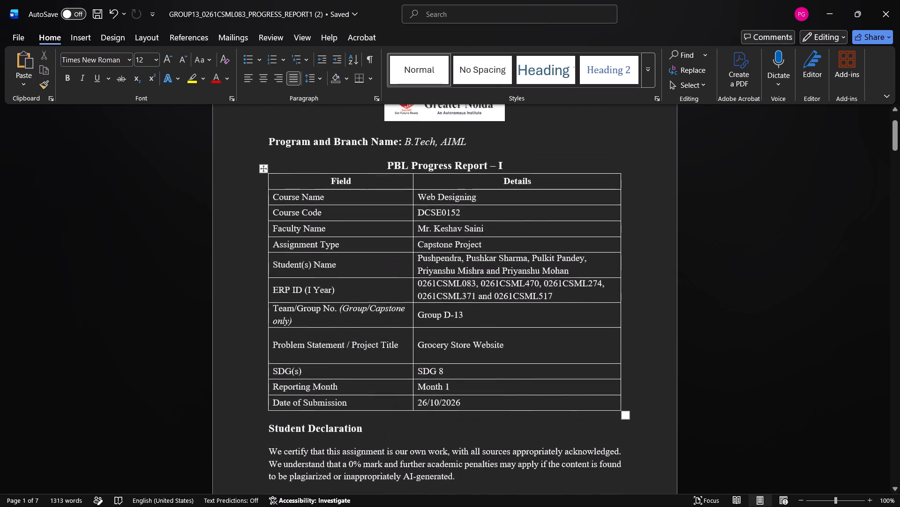
{"action": "scroll", "coordinate": [456, 324], "scroll_direction": "up", "scroll_amount": 1}
{"action": "left_click", "coordinate": [668, 179]}
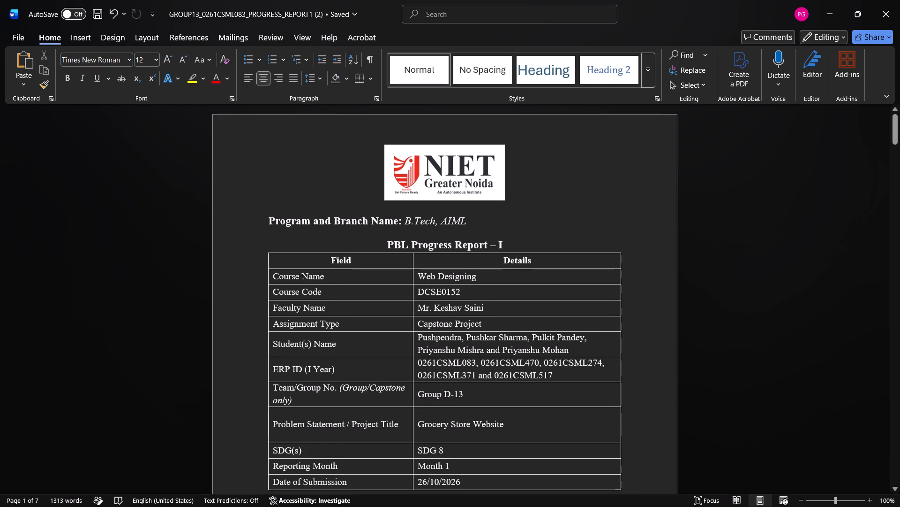
{"action": "key", "text": "ctrl+s"}
Switch to Chrome, search for "doc to pdf converter" and open iLovePDF's Word to PDF converter.
{"action": "left_click", "coordinate": [831, 2]}
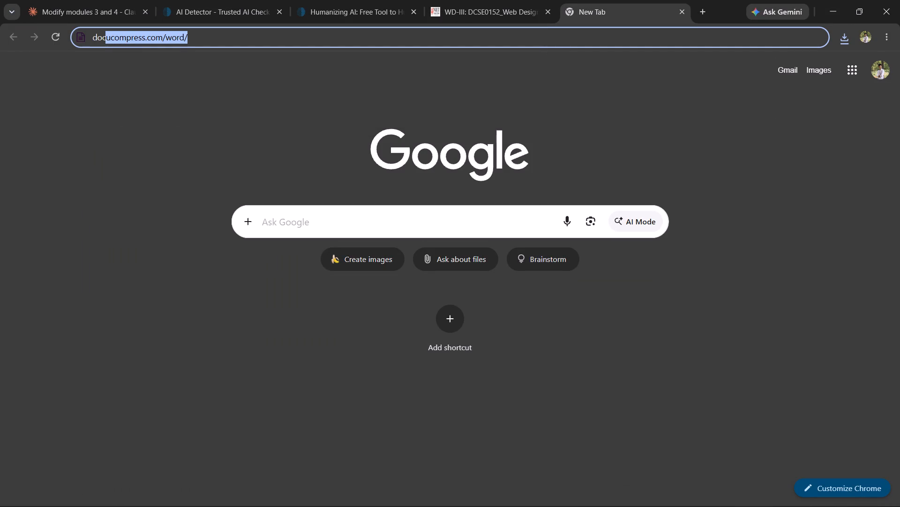
{"action": "key", "text": "space"}
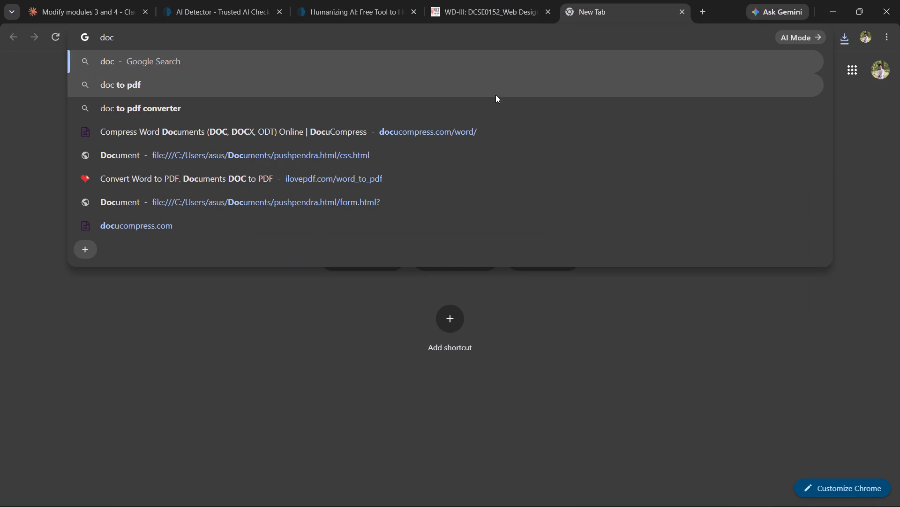
{"action": "left_click", "coordinate": [495, 99]}
{"action": "left_click", "coordinate": [371, 184]}
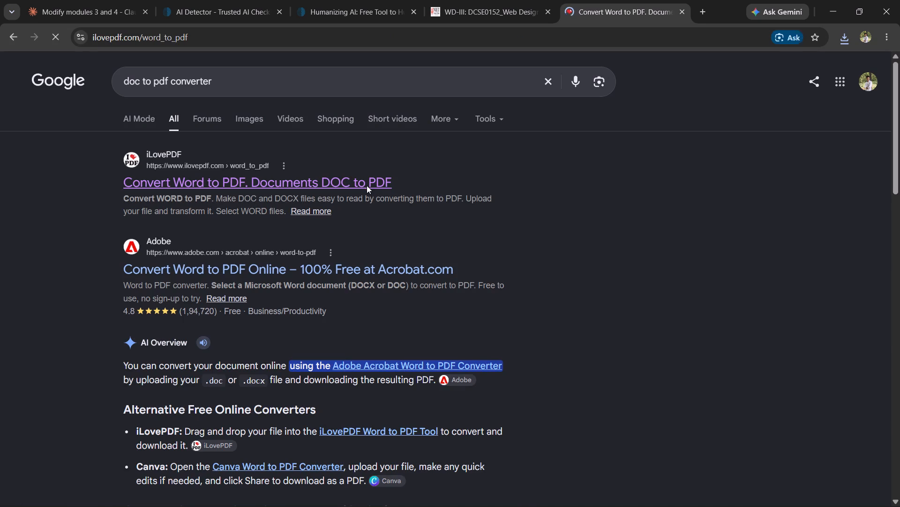
{"action": "left_click", "coordinate": [367, 185]}
Upload the edited Group 13 Progress Report 1 (2) document from Downloads and convert it to PDF.
{"action": "left_click", "coordinate": [474, 176]}
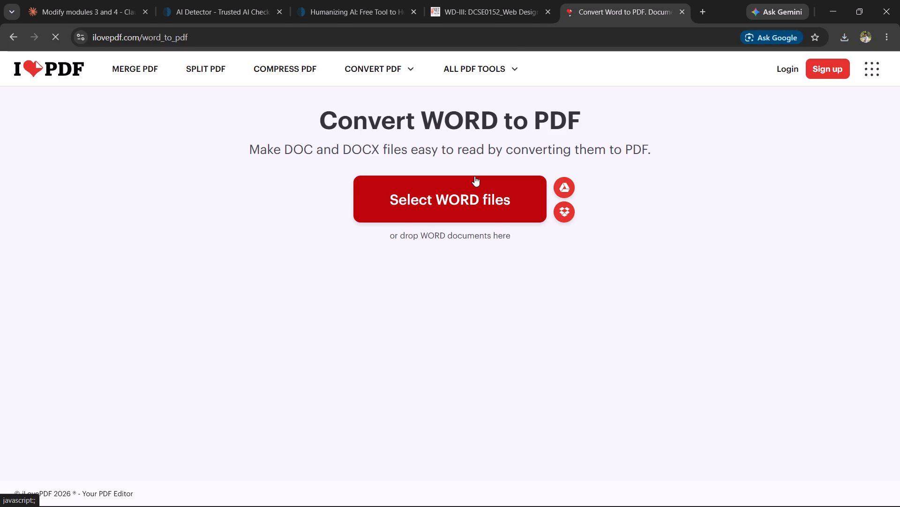
{"action": "left_click", "coordinate": [470, 194]}
{"action": "left_click", "coordinate": [479, 213]}
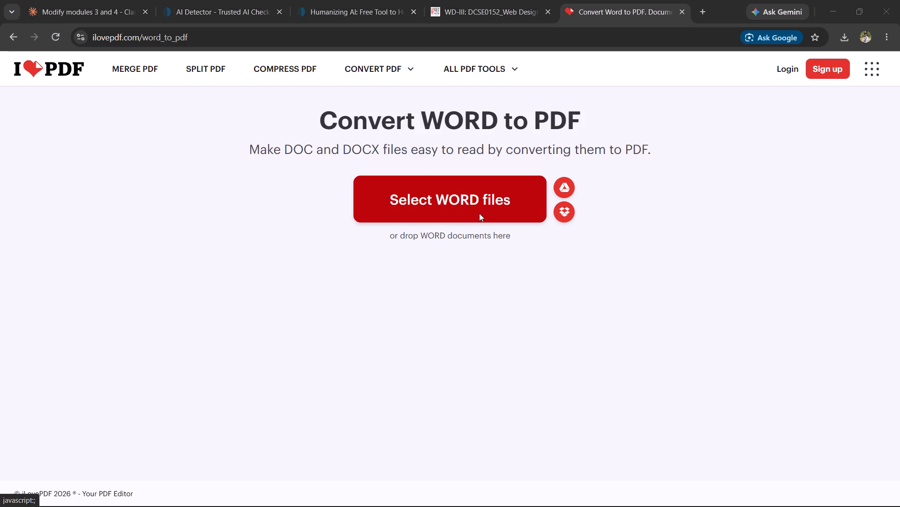
{"action": "left_click", "coordinate": [108, 107]}
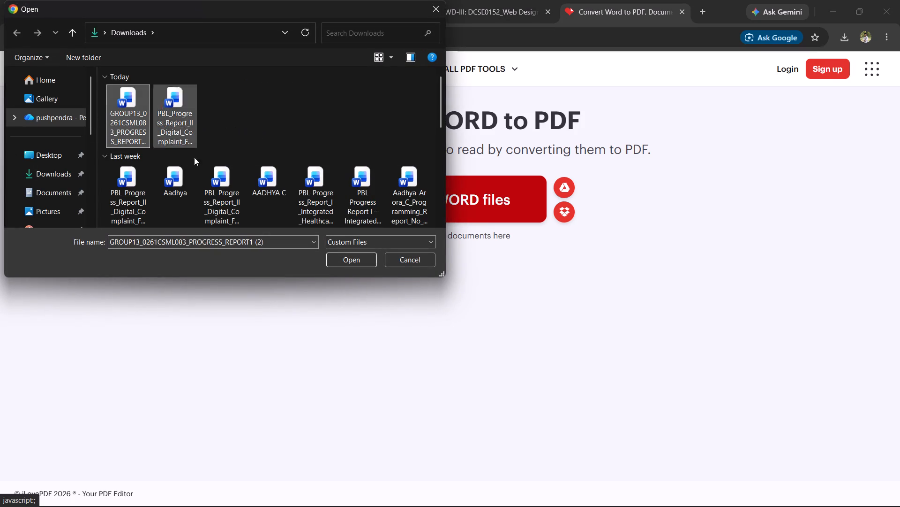
{"action": "left_click", "coordinate": [343, 265]}
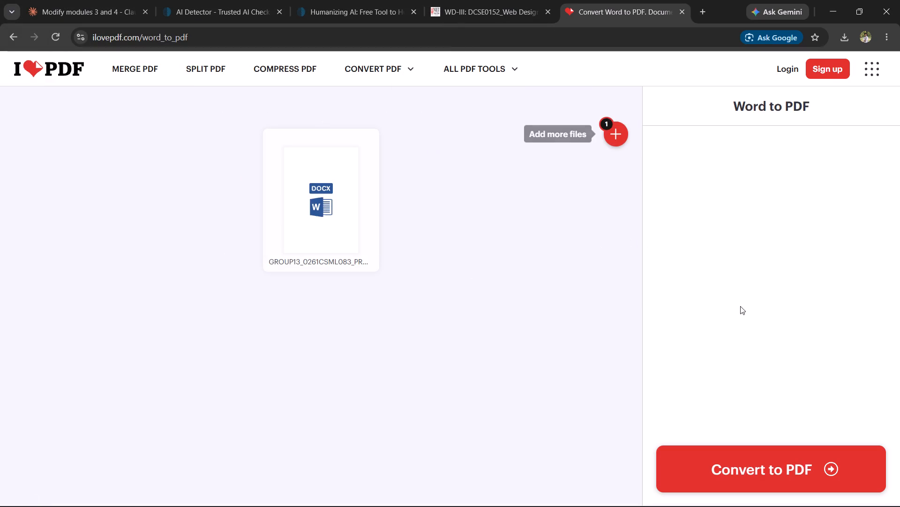
{"action": "left_click", "coordinate": [766, 474]}
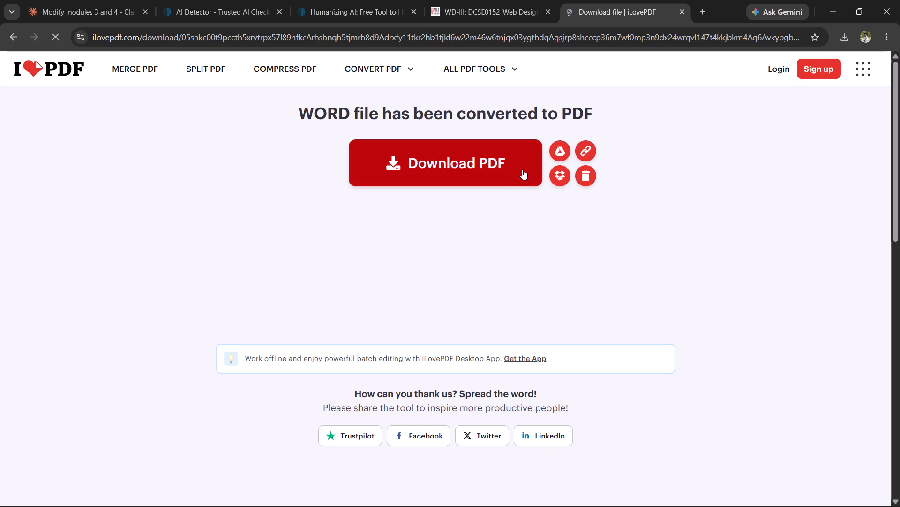
Download the converted Progress Report 1 PDF and open it from the recent downloads.
{"action": "left_click", "coordinate": [522, 169]}
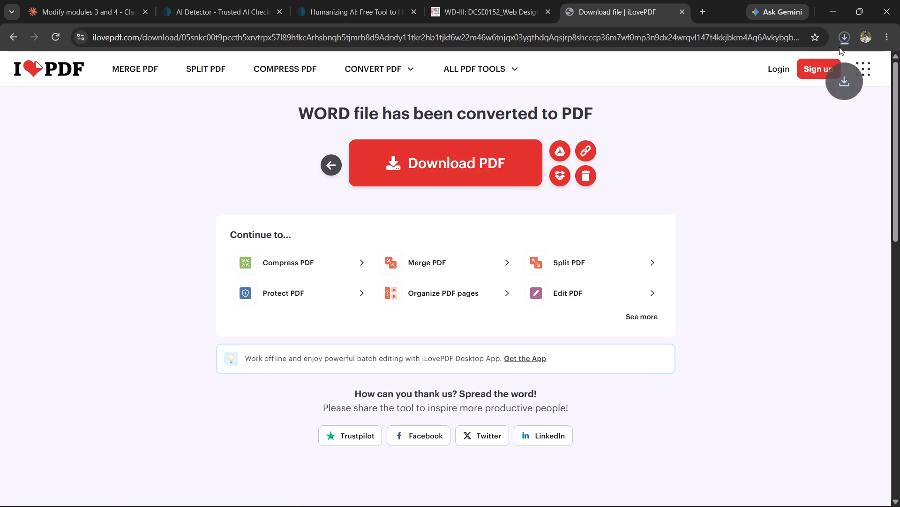
{"action": "left_click", "coordinate": [839, 46]}
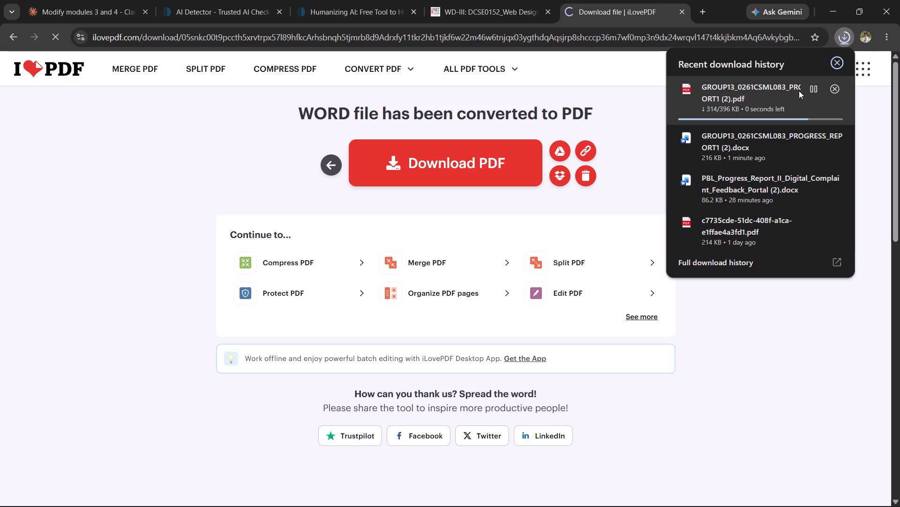
{"action": "left_click", "coordinate": [772, 103]}
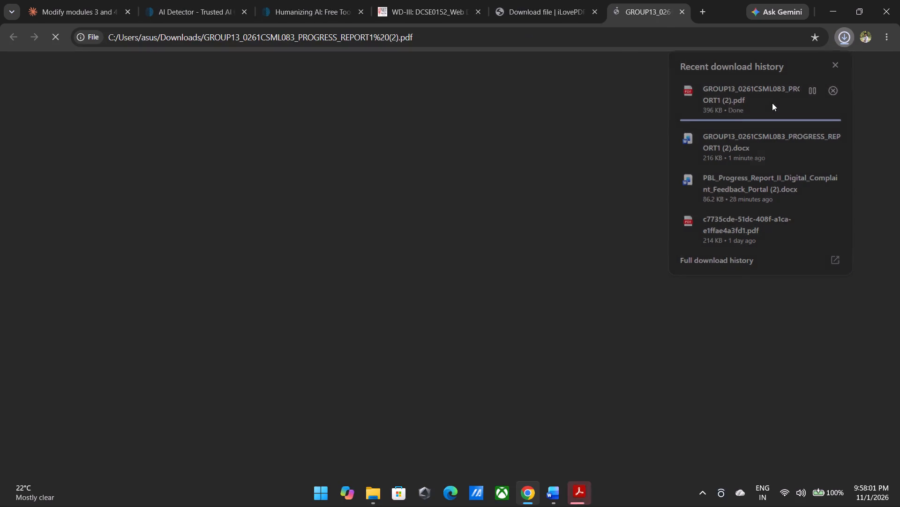
Look through the converted Progress Report I PDF in Acrobat, from the cover table to the page figures, and close it.
{"action": "scroll", "coordinate": [585, 179], "scroll_direction": "down", "scroll_amount": 3}
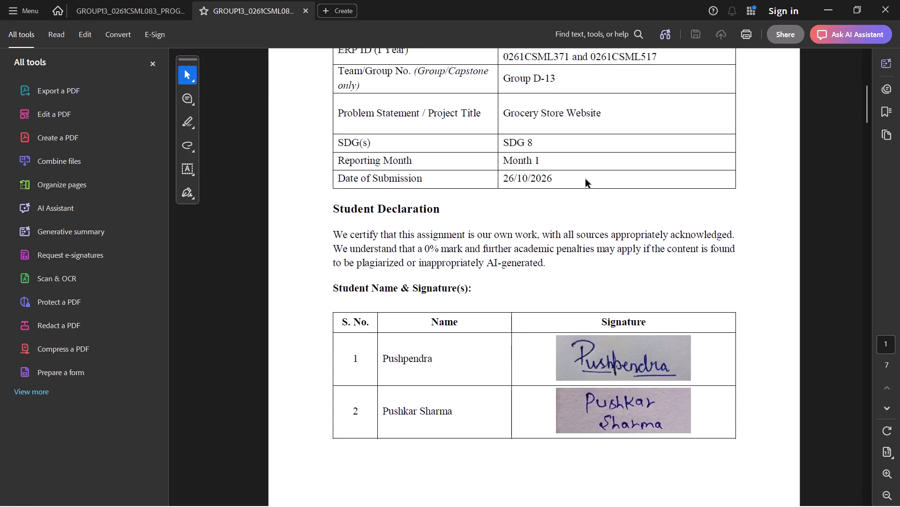
{"action": "scroll", "coordinate": [585, 179], "scroll_direction": "down", "scroll_amount": 5}
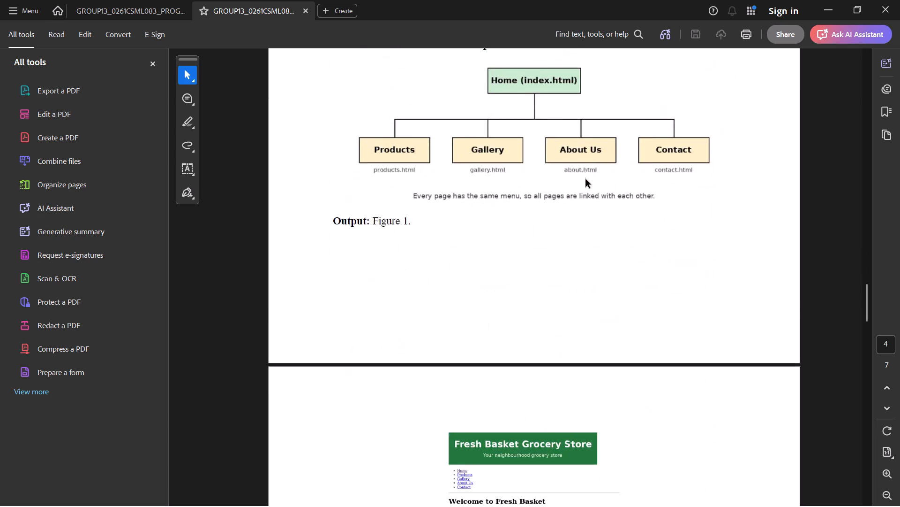
{"action": "scroll", "coordinate": [585, 179], "scroll_direction": "down", "scroll_amount": 3}
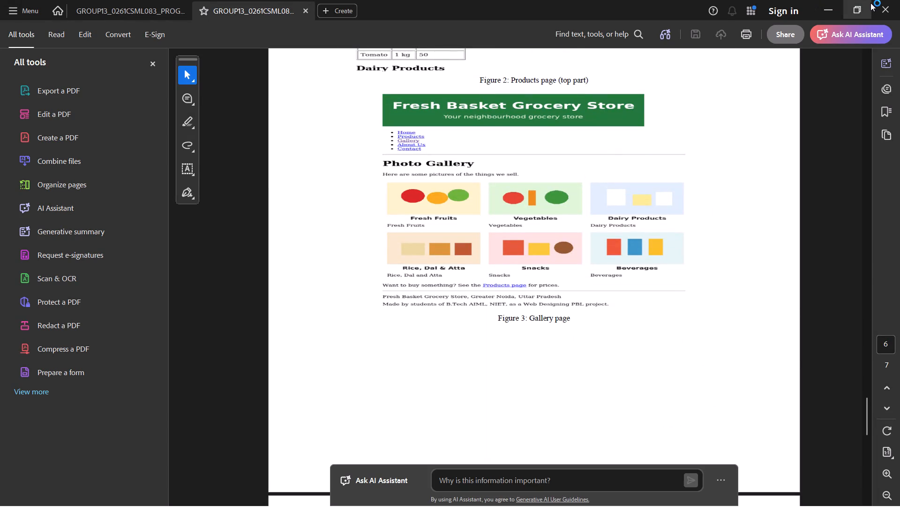
{"action": "left_click", "coordinate": [884, 5]}
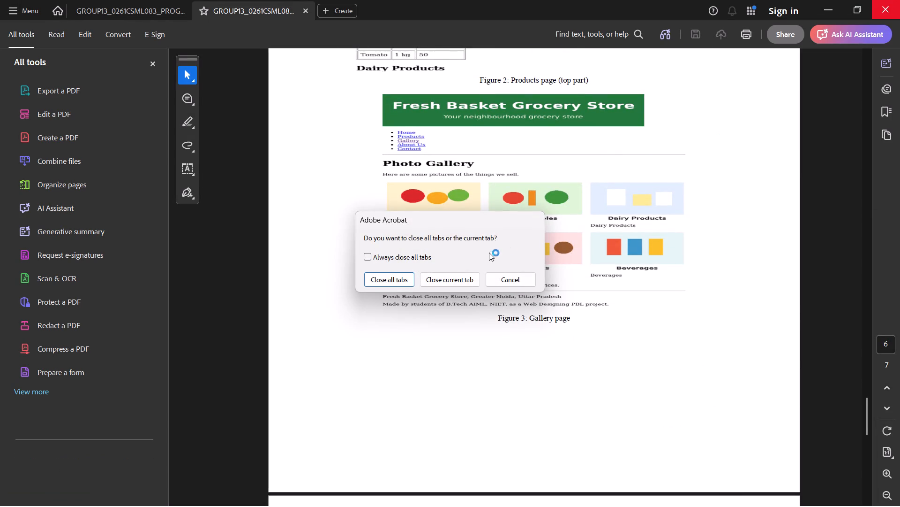
{"action": "left_click", "coordinate": [462, 279]}
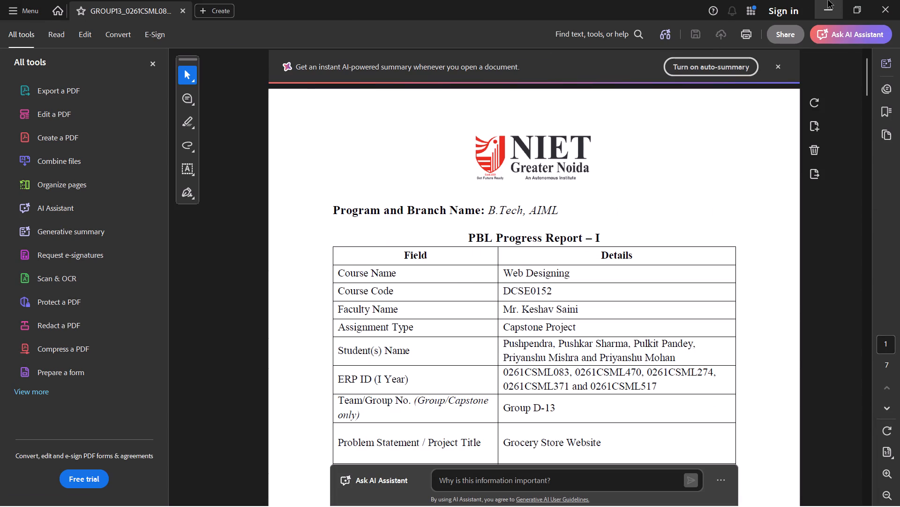
{"action": "left_click", "coordinate": [884, 3]}
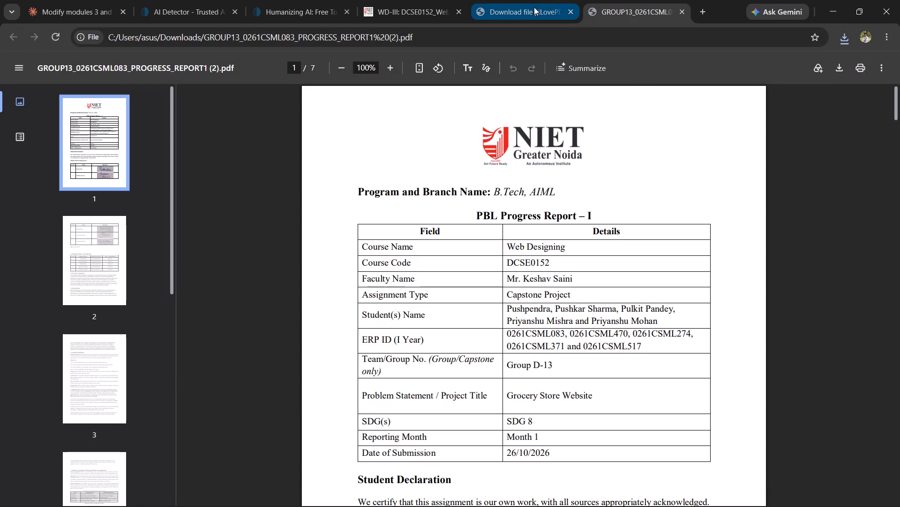
Switch to the DCSE0152_Web Designing submission in Chrome and delete the uploaded Progress Report 1 Word document.
{"action": "left_click", "coordinate": [408, 7]}
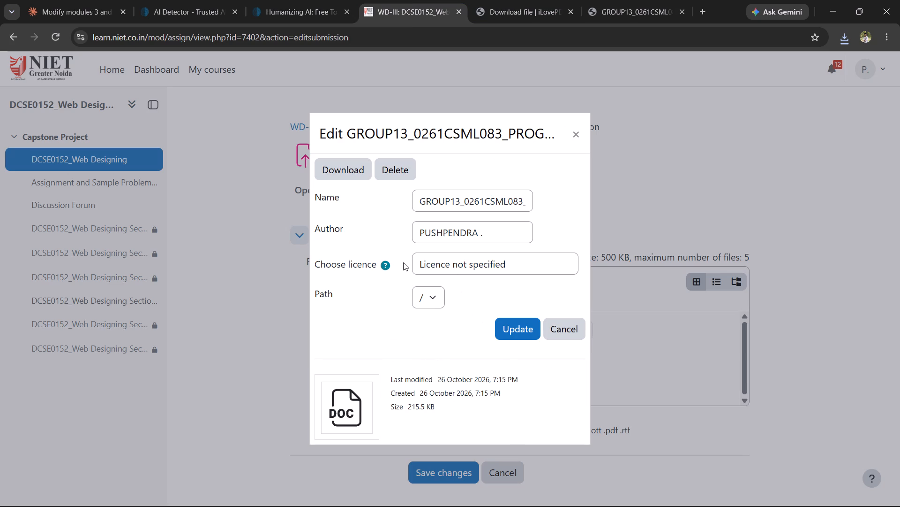
{"action": "left_click", "coordinate": [380, 164]}
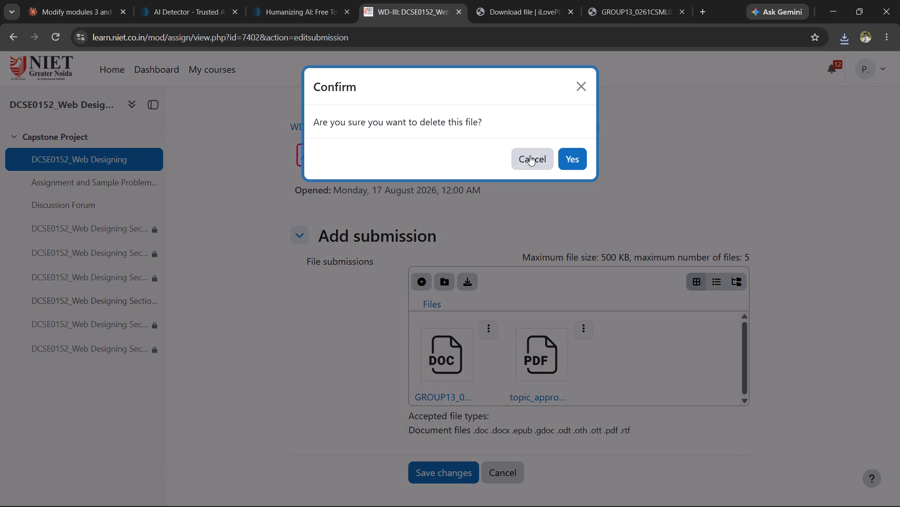
{"action": "left_click", "coordinate": [567, 161]}
Upload the Group 13 Progress Report 1 (2) (1) PDF from Downloads to the Web Designing submission.
{"action": "left_click", "coordinate": [418, 283]}
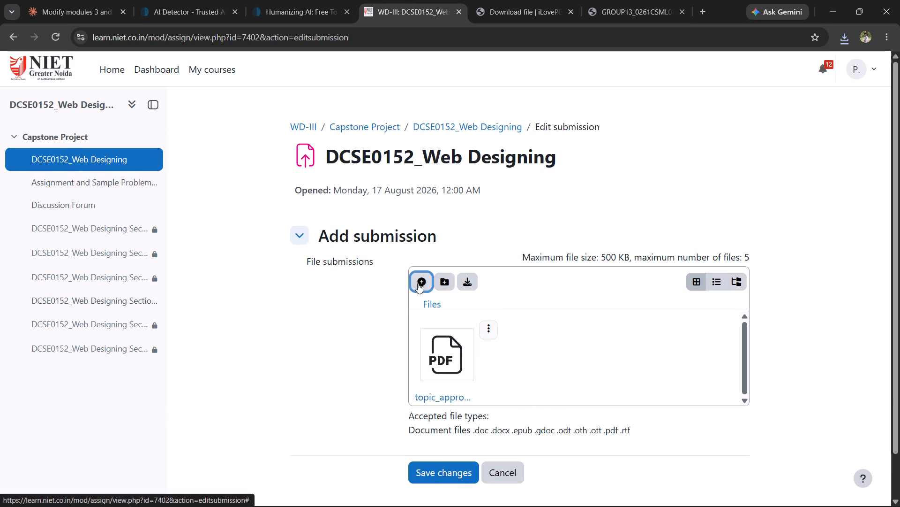
{"action": "left_click", "coordinate": [351, 242]}
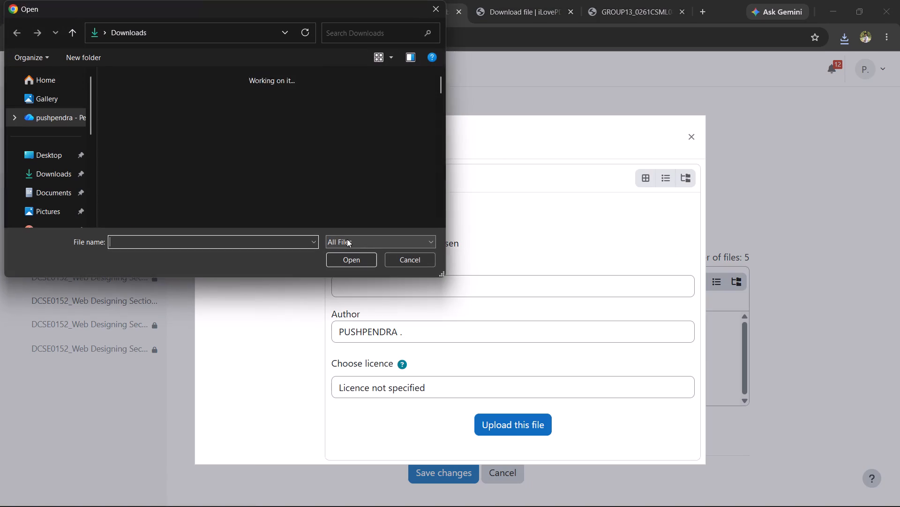
{"action": "left_click", "coordinate": [134, 110]}
{"action": "left_click", "coordinate": [357, 256]}
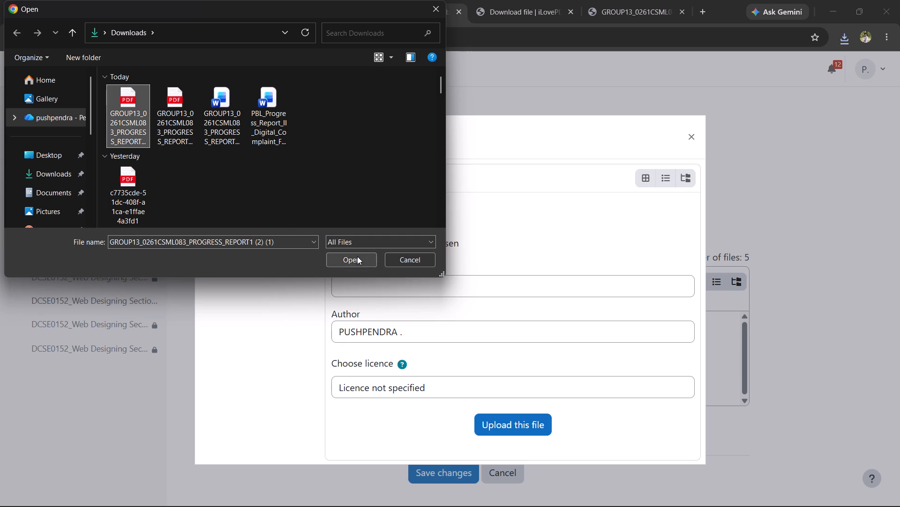
{"action": "left_click", "coordinate": [523, 429]}
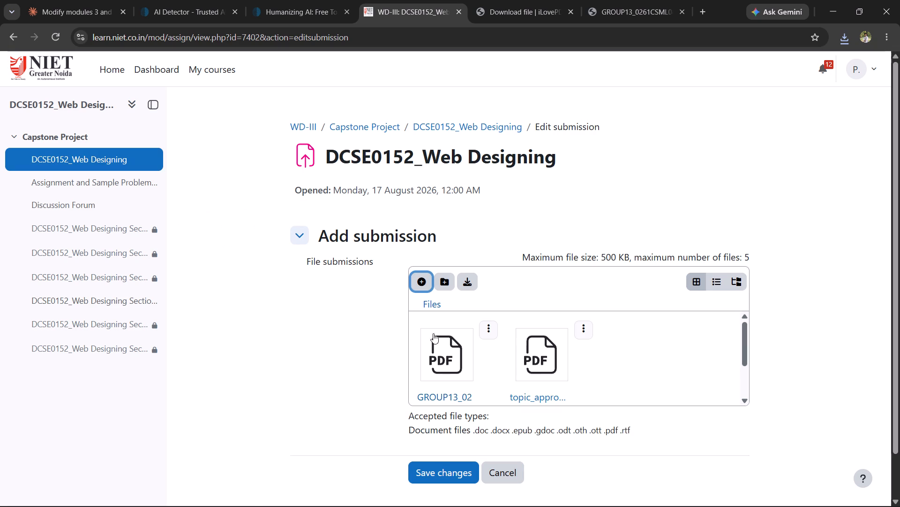
Rename the uploaded report by removing " (2) (1)" so its name ends in PROGRESS_REPORT1.pdf, and check the new name.
{"action": "left_click", "coordinate": [444, 351]}
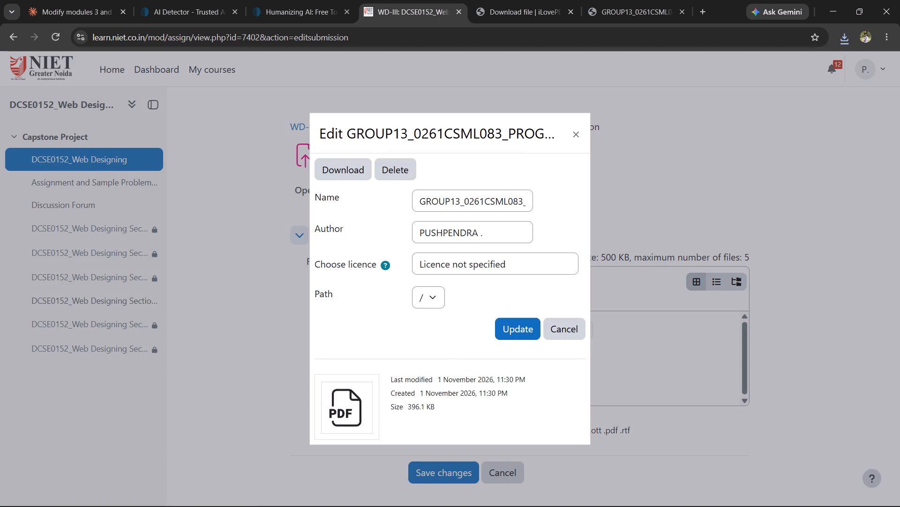
{"action": "left_click", "coordinate": [523, 201]}
{"action": "key", "text": "Right"}
{"action": "key", "text": "Right"}
{"action": "key", "text": "Right"}
{"action": "key", "text": "Right"}
{"action": "key", "text": "Right"}
{"action": "key", "text": "Right"}
{"action": "key", "text": "Right"}
{"action": "key", "text": "Right"}
{"action": "key", "text": "Right"}
{"action": "key", "text": "Right"}
{"action": "key", "text": "Right"}
{"action": "key", "text": "Right"}
{"action": "key", "text": "Right"}
{"action": "key", "text": "Right"}
{"action": "key", "text": "Right"}
{"action": "key", "text": "Right"}
{"action": "key", "text": "Right"}
{"action": "key", "text": "Right"}
{"action": "key", "text": "Right"}
{"action": "key", "text": "Right"}
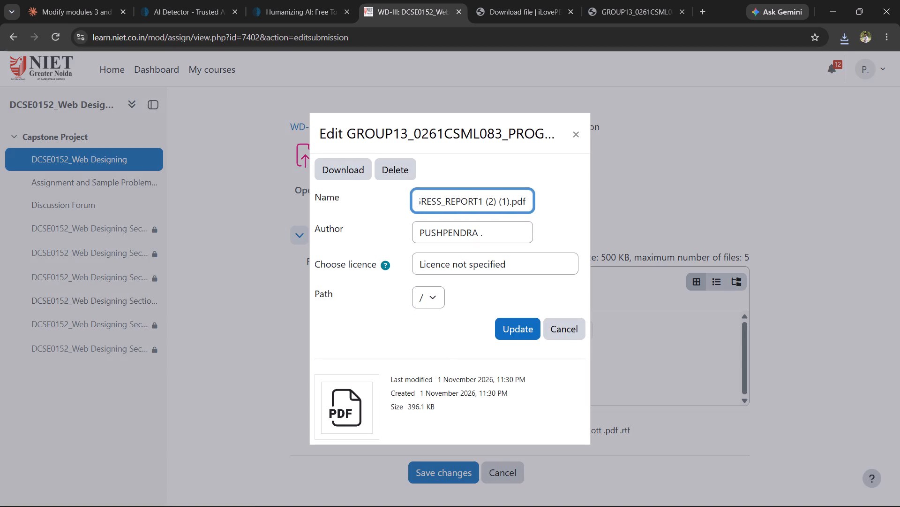
{"action": "key", "text": "Right"}
{"action": "key", "text": "Left"}
{"action": "key", "text": "Left"}
{"action": "key", "text": "Left"}
{"action": "key", "text": "Left"}
{"action": "key", "text": "BackSpace"}
{"action": "key", "text": "BackSpace"}
{"action": "key", "text": "BackSpace"}
{"action": "key", "text": "BackSpace"}
{"action": "key", "text": "BackSpace"}
{"action": "key", "text": "BackSpace"}
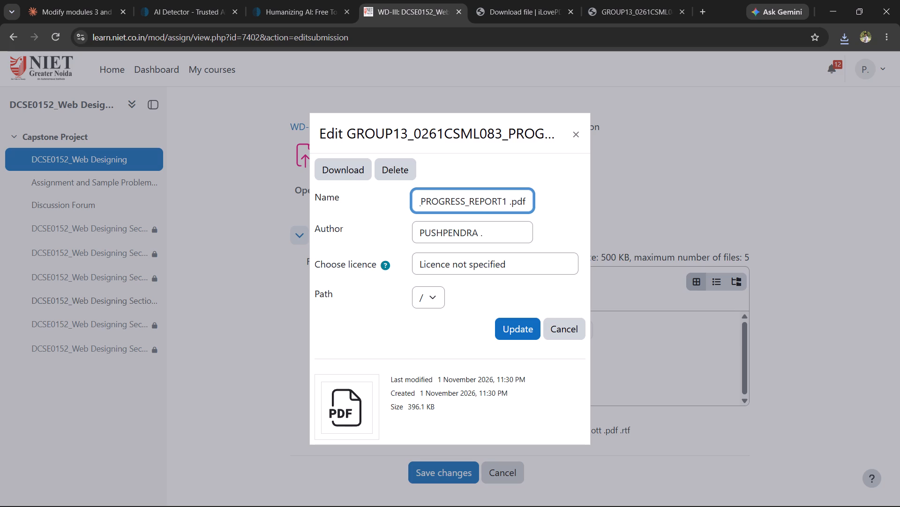
{"action": "key", "text": "BackSpace"}
{"action": "key", "text": "BackSpace"}
{"action": "key", "text": "Return"}
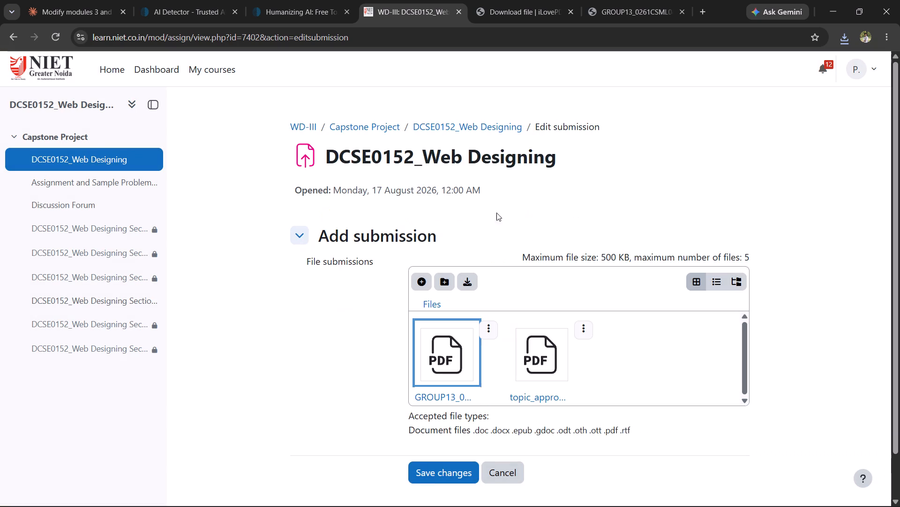
{"action": "left_click", "coordinate": [440, 393]}
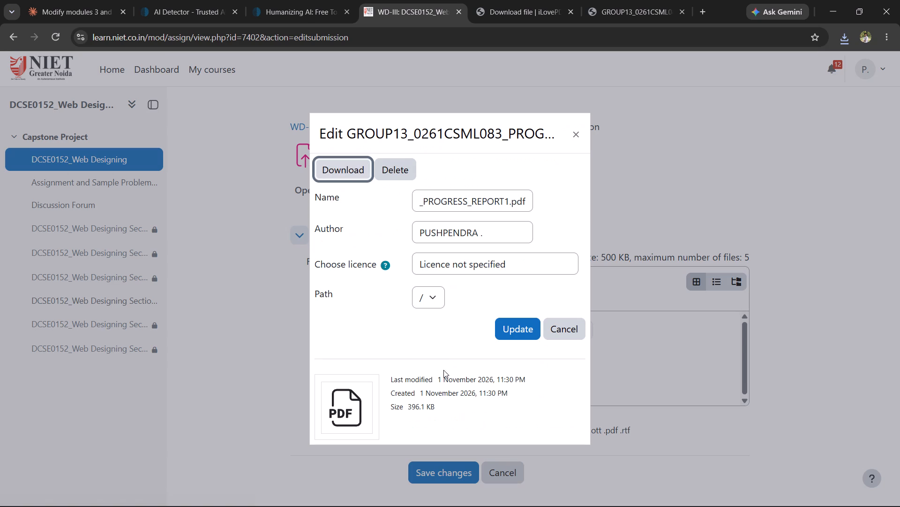
{"action": "left_click", "coordinate": [574, 133]}
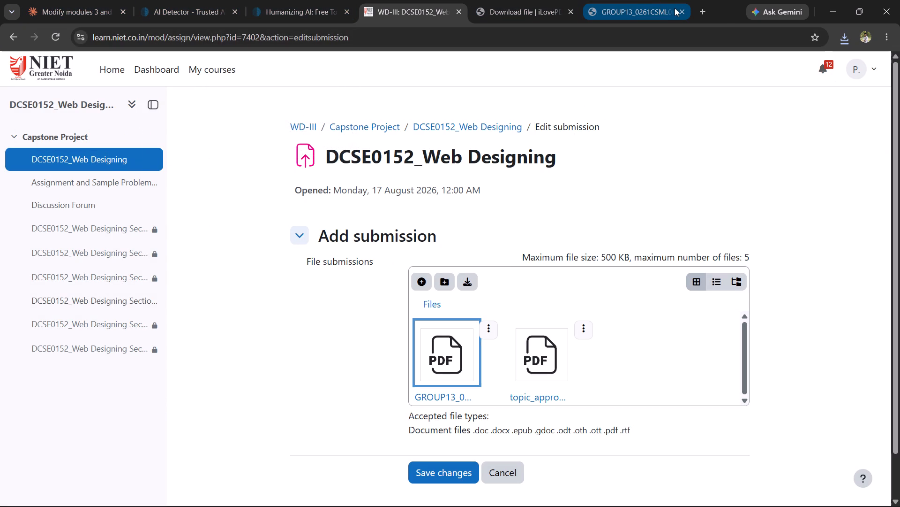
Close the iLovePDF download page and the converted PDF page, keeping the submission page open.
{"action": "left_click", "coordinate": [570, 7]}
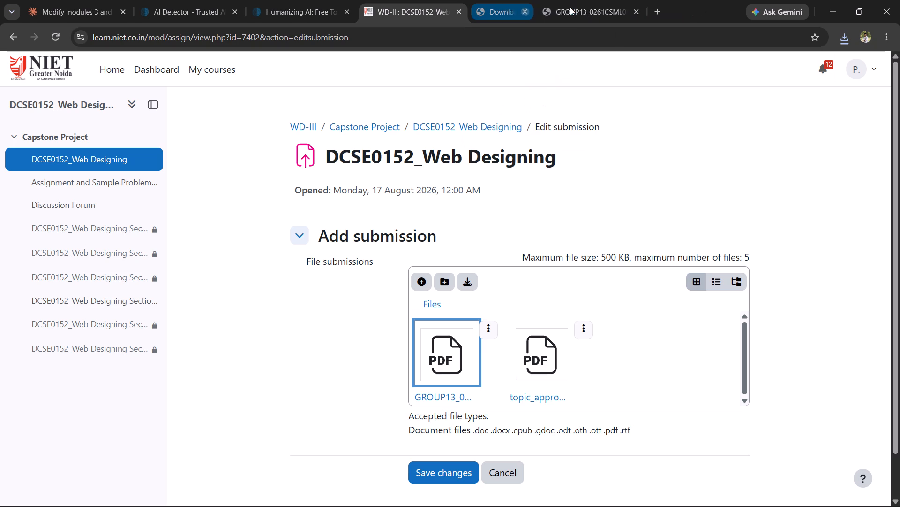
{"action": "left_click", "coordinate": [572, 13]}
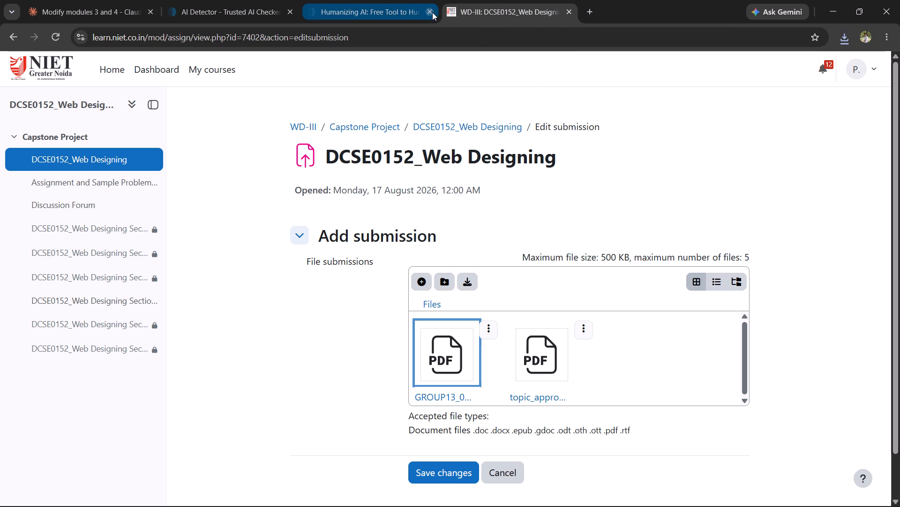
Switch to PBL Progress Report II in Word and review its cover table, signatures, date, Modules 3 and 4, and Tables 1 to 4.
{"action": "left_click", "coordinate": [835, 12]}
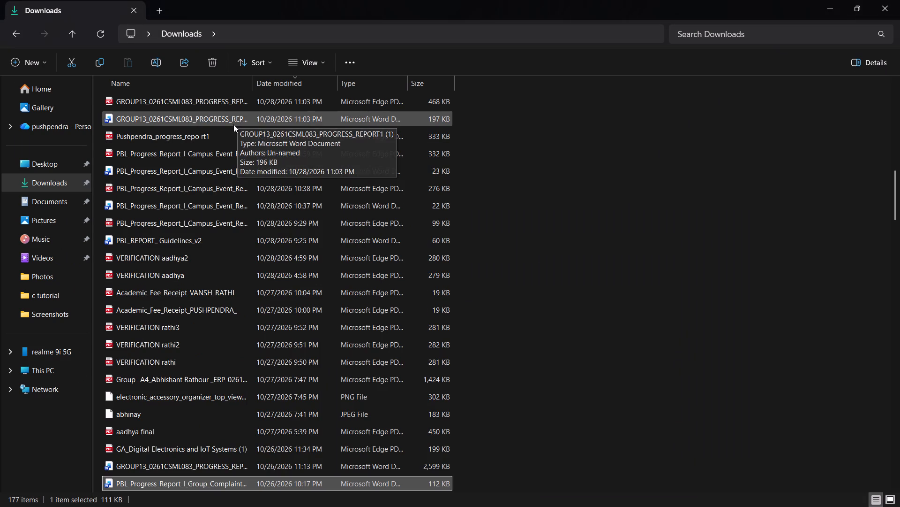
{"action": "left_click", "coordinate": [832, 1]}
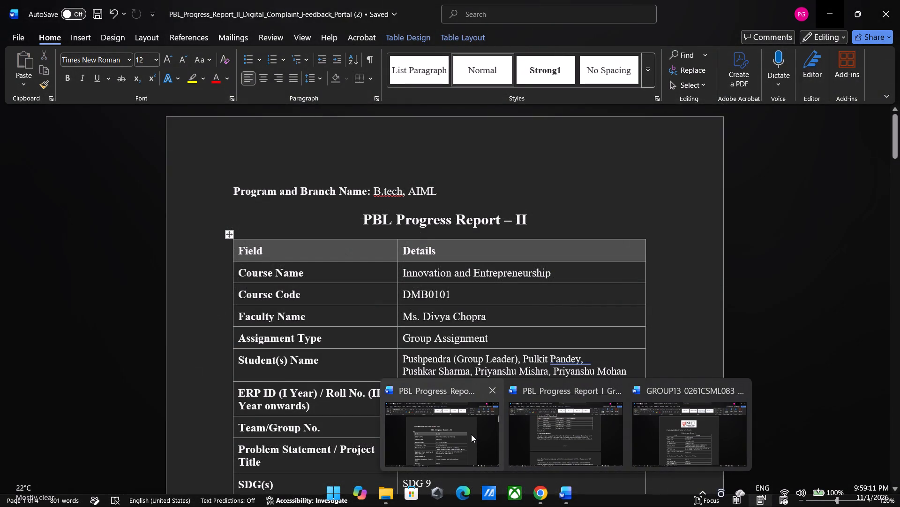
{"action": "left_click", "coordinate": [471, 434]}
{"action": "scroll", "coordinate": [682, 276], "scroll_direction": "down", "scroll_amount": 2}
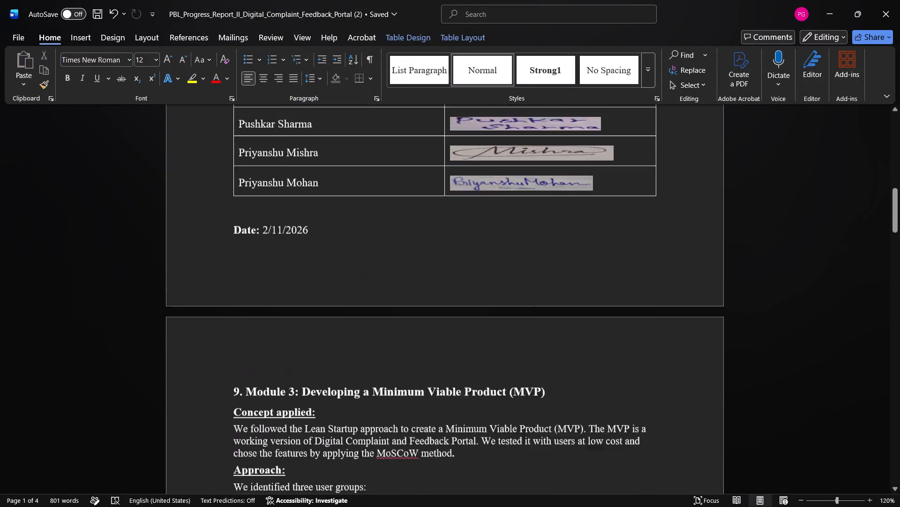
{"action": "scroll", "coordinate": [682, 276], "scroll_direction": "down", "scroll_amount": 4}
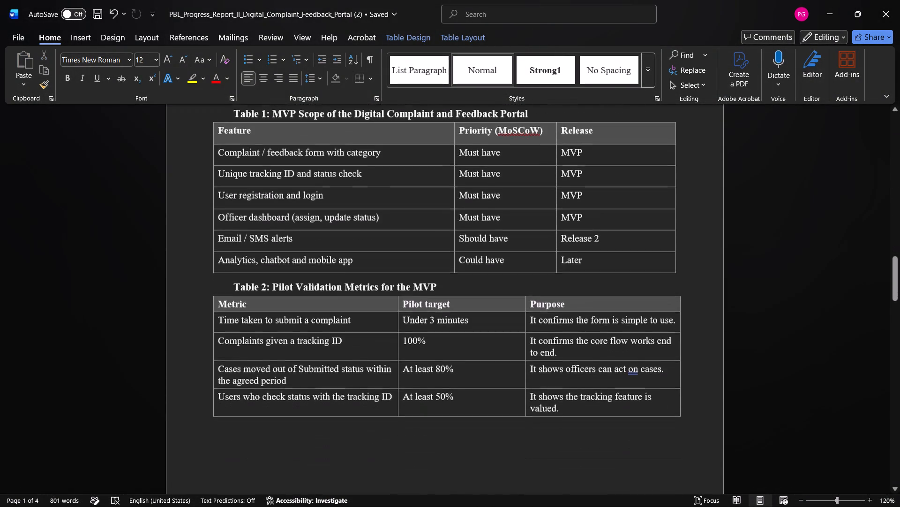
{"action": "scroll", "coordinate": [682, 276], "scroll_direction": "down", "scroll_amount": 3}
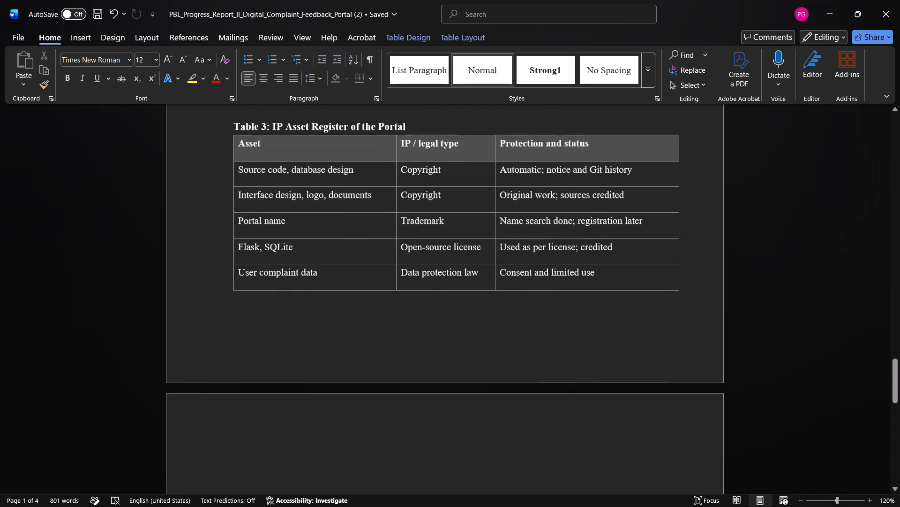
{"action": "scroll", "coordinate": [682, 276], "scroll_direction": "down", "scroll_amount": 3}
{"action": "scroll", "coordinate": [682, 276], "scroll_direction": "up", "scroll_amount": 3}
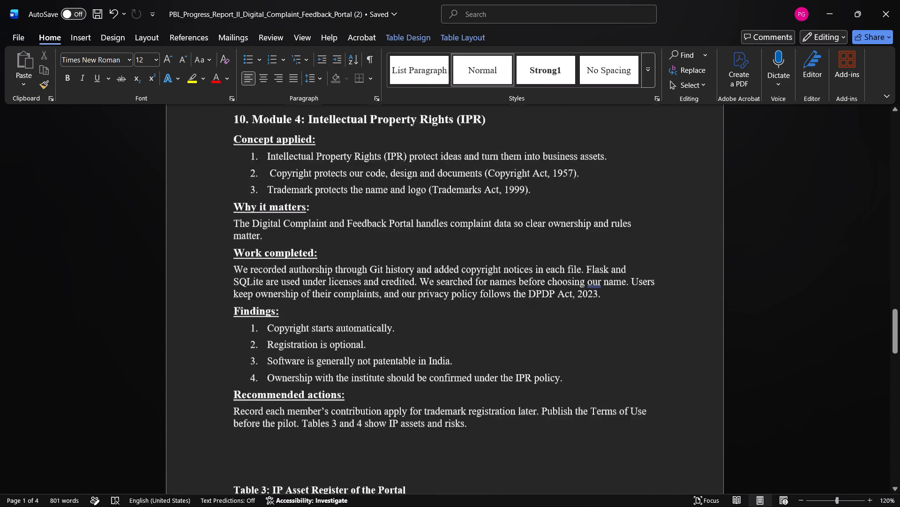
{"action": "scroll", "coordinate": [682, 276], "scroll_direction": "up", "scroll_amount": 12}
{"action": "scroll", "coordinate": [682, 276], "scroll_direction": "down", "scroll_amount": 3}
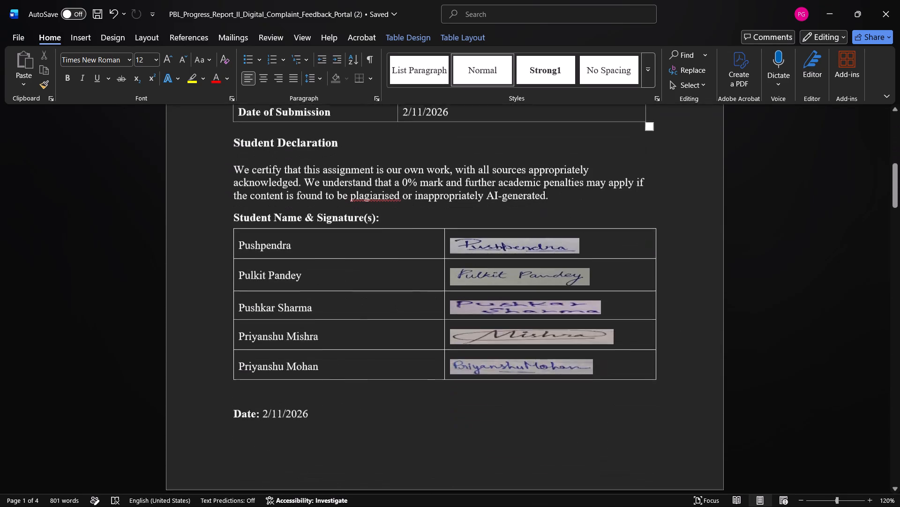
{"action": "scroll", "coordinate": [682, 276], "scroll_direction": "down", "scroll_amount": 5}
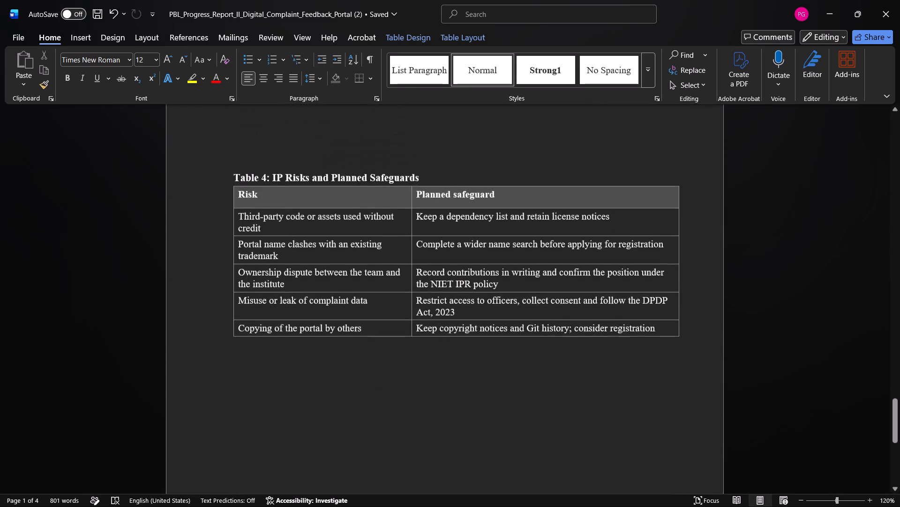
{"action": "scroll", "coordinate": [682, 276], "scroll_direction": "up", "scroll_amount": 4}
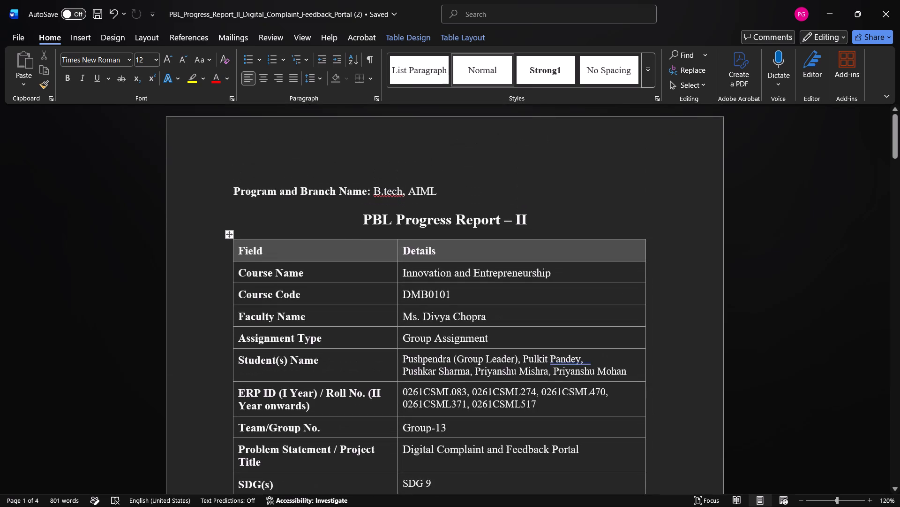
{"action": "scroll", "coordinate": [682, 276], "scroll_direction": "down", "scroll_amount": 2}
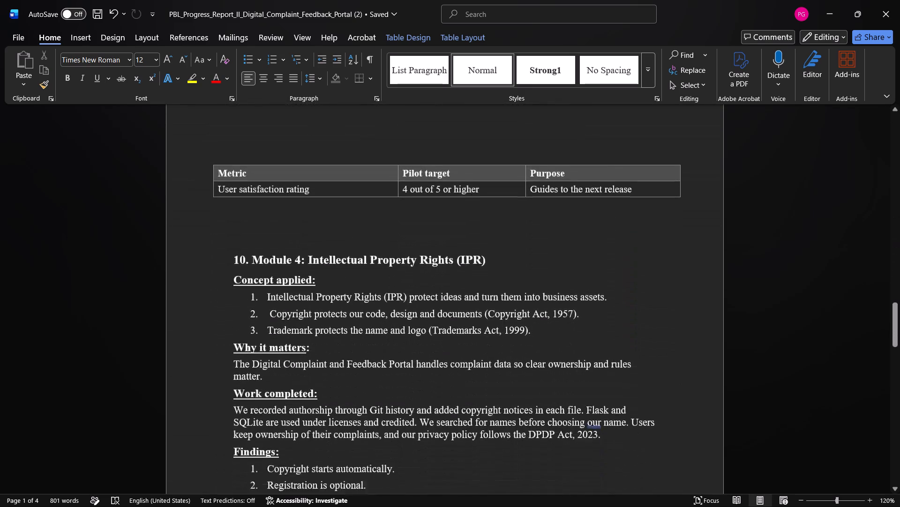
{"action": "scroll", "coordinate": [682, 276], "scroll_direction": "down", "scroll_amount": 7}
{"action": "scroll", "coordinate": [682, 276], "scroll_direction": "up", "scroll_amount": 5}
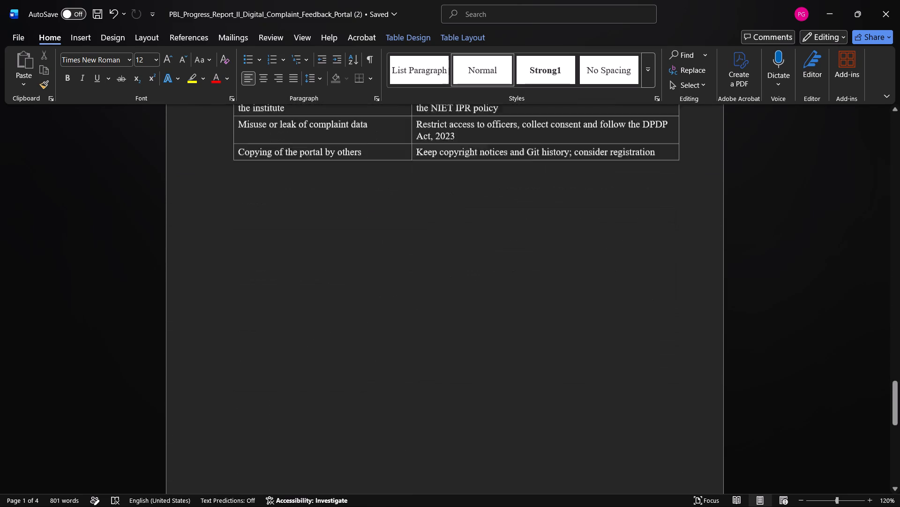
{"action": "scroll", "coordinate": [682, 276], "scroll_direction": "up", "scroll_amount": 8}
{"action": "scroll", "coordinate": [682, 276], "scroll_direction": "down", "scroll_amount": 12}
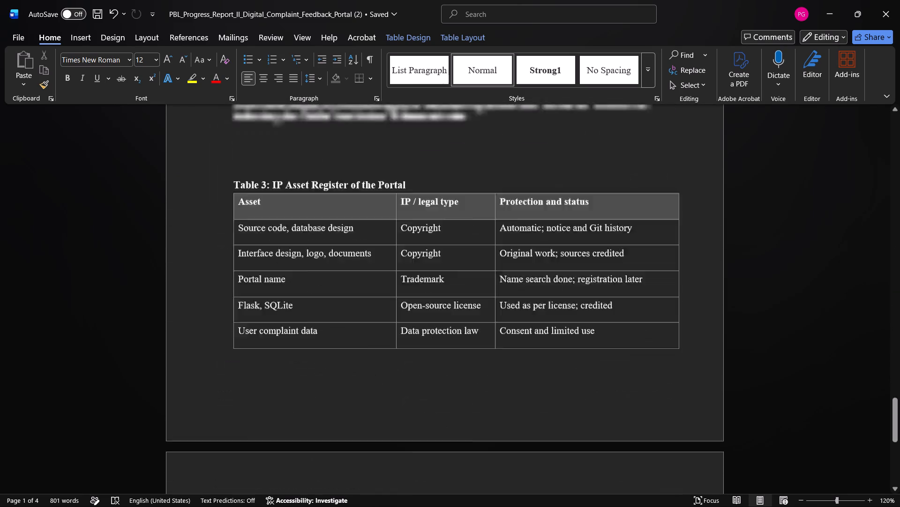
{"action": "scroll", "coordinate": [682, 276], "scroll_direction": "down", "scroll_amount": 2}
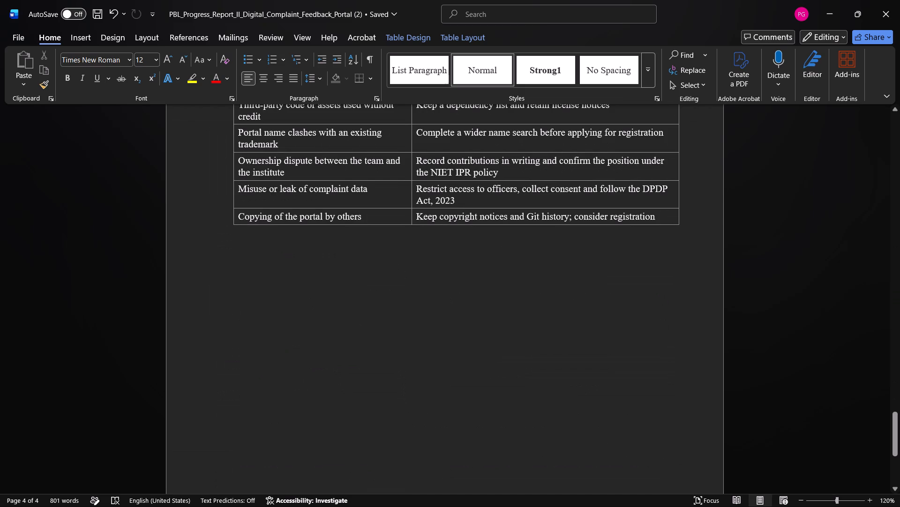
{"action": "left_click", "coordinate": [840, 3]}
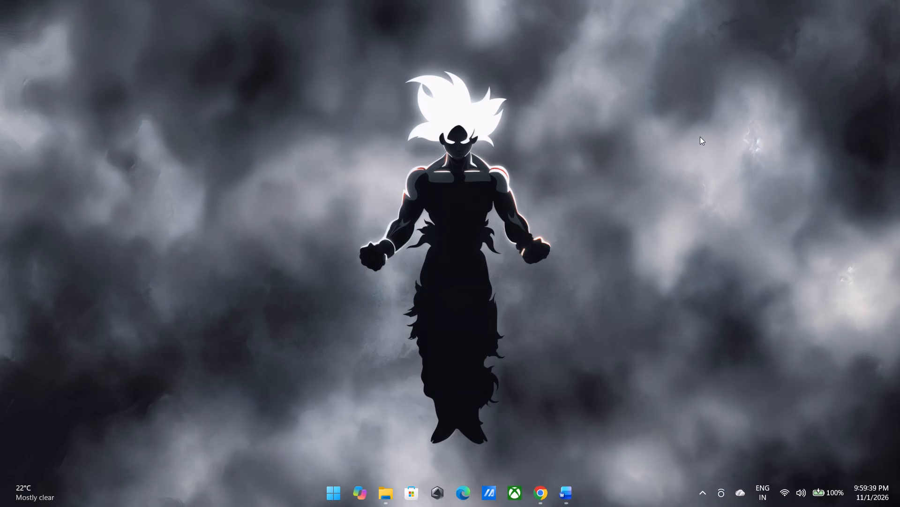
{"action": "left_click", "coordinate": [546, 497]}
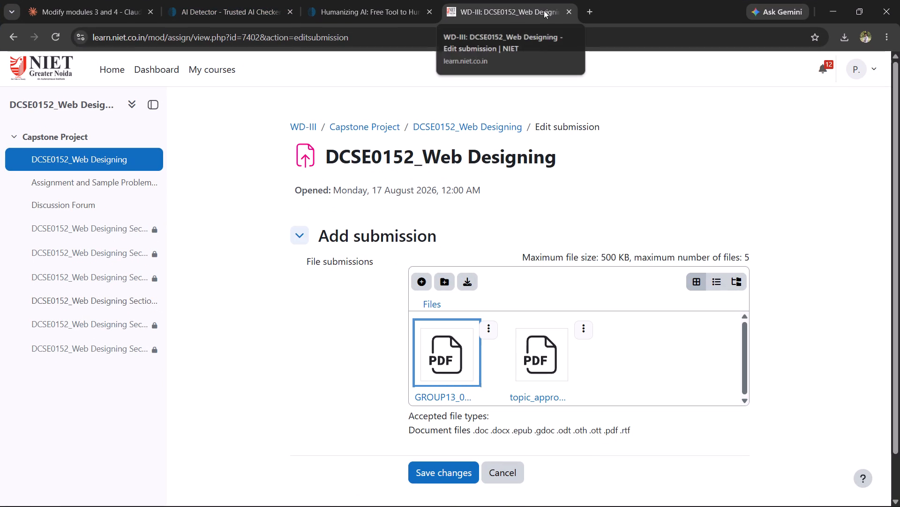
{"action": "left_click", "coordinate": [570, 13]}
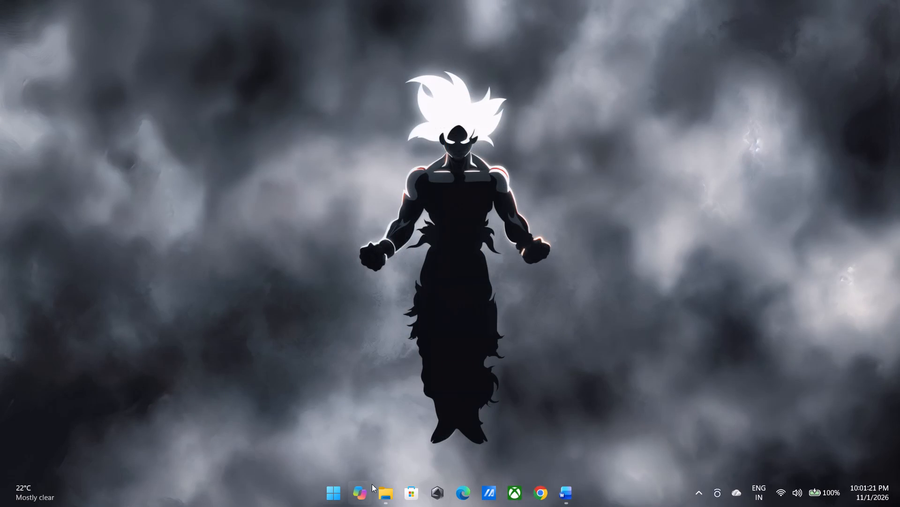
Bring up the Windows app launcher from the desktop.
{"action": "left_click", "coordinate": [338, 495]}
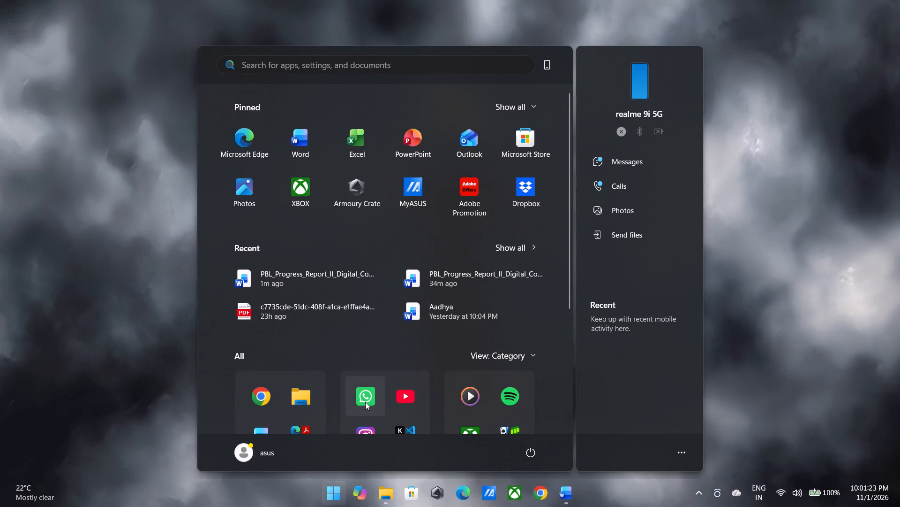
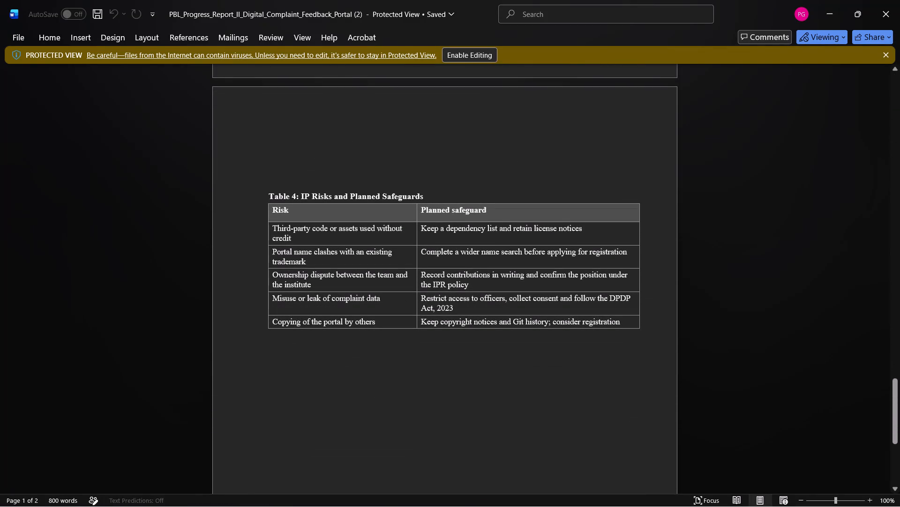
Check the last page of Progress Report II with Table 4 and close the document's Protected View window.
{"action": "scroll", "coordinate": [638, 406], "scroll_direction": "down", "scroll_amount": 3}
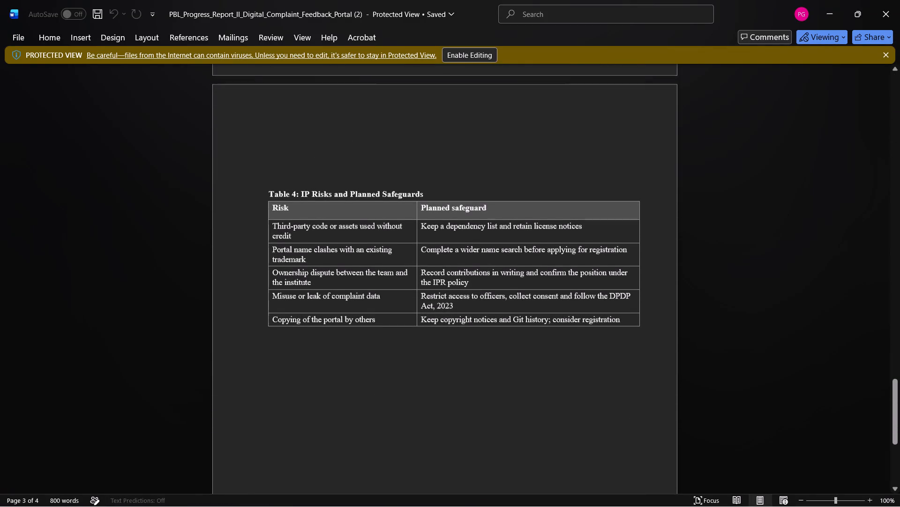
{"action": "scroll", "coordinate": [638, 406], "scroll_direction": "down", "scroll_amount": 1}
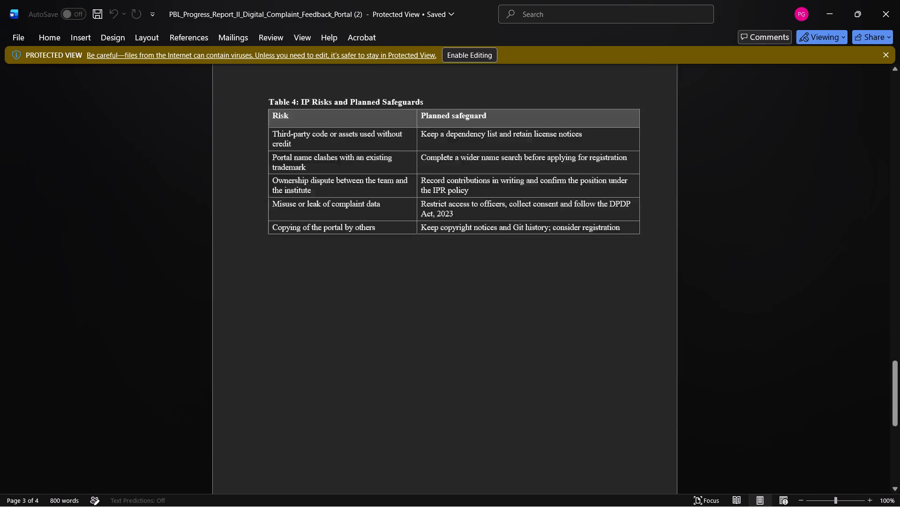
{"action": "scroll", "coordinate": [638, 406], "scroll_direction": "down", "scroll_amount": 1}
{"action": "scroll", "coordinate": [638, 406], "scroll_direction": "up", "scroll_amount": 6}
{"action": "left_click", "coordinate": [893, 1]}
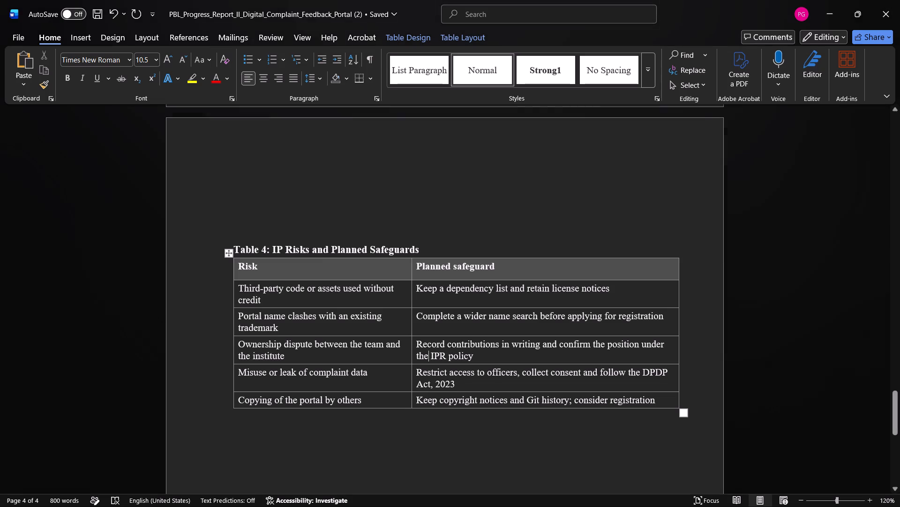
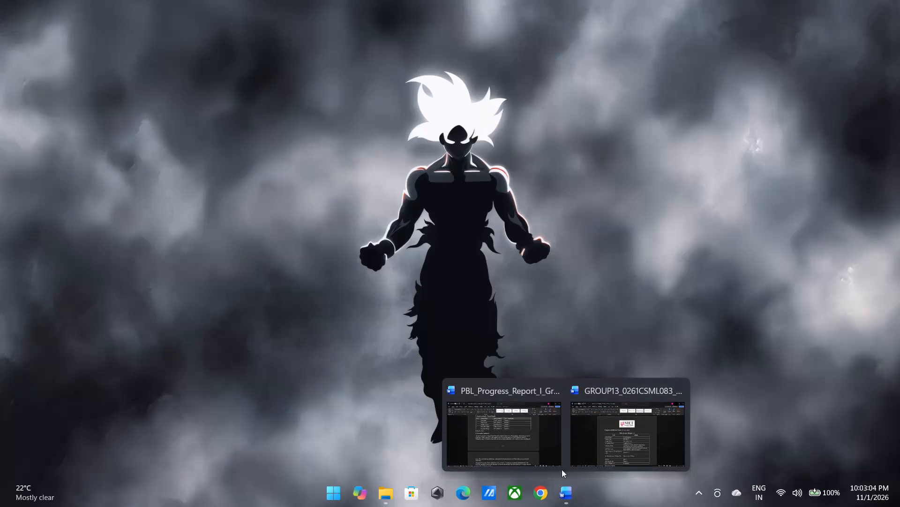
Check the cover details and the first pages of PBL Progress Report I in Word and close its document window.
{"action": "left_click", "coordinate": [544, 445]}
{"action": "scroll", "coordinate": [553, 340], "scroll_direction": "down", "scroll_amount": 1}
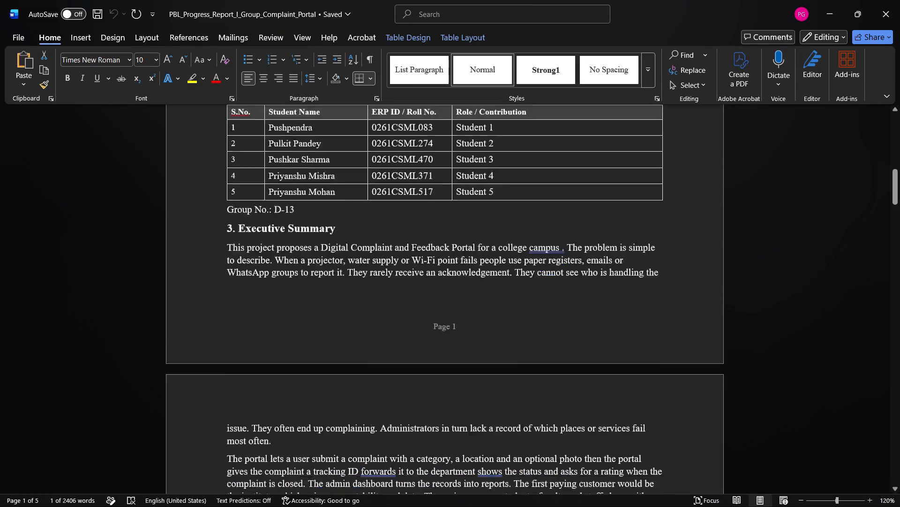
{"action": "scroll", "coordinate": [553, 340], "scroll_direction": "down", "scroll_amount": 2}
{"action": "scroll", "coordinate": [553, 340], "scroll_direction": "up", "scroll_amount": 2}
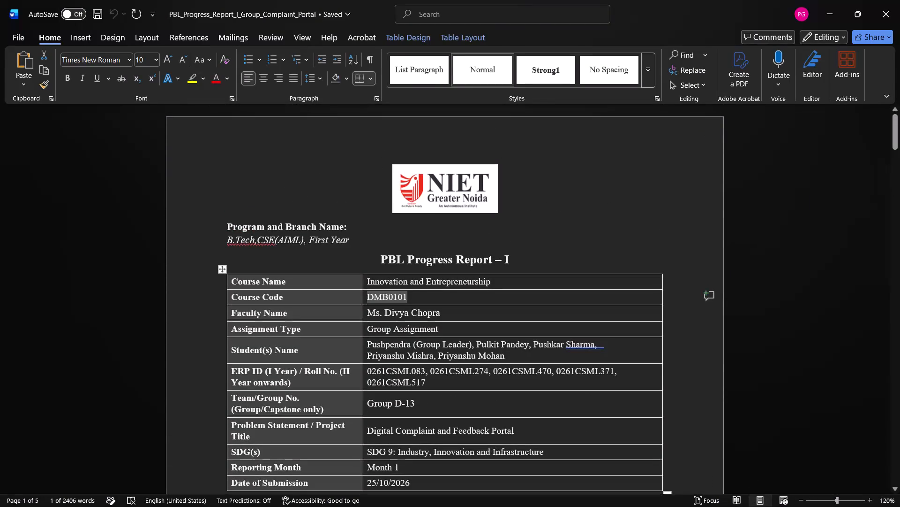
{"action": "scroll", "coordinate": [710, 230], "scroll_direction": "down", "scroll_amount": 1}
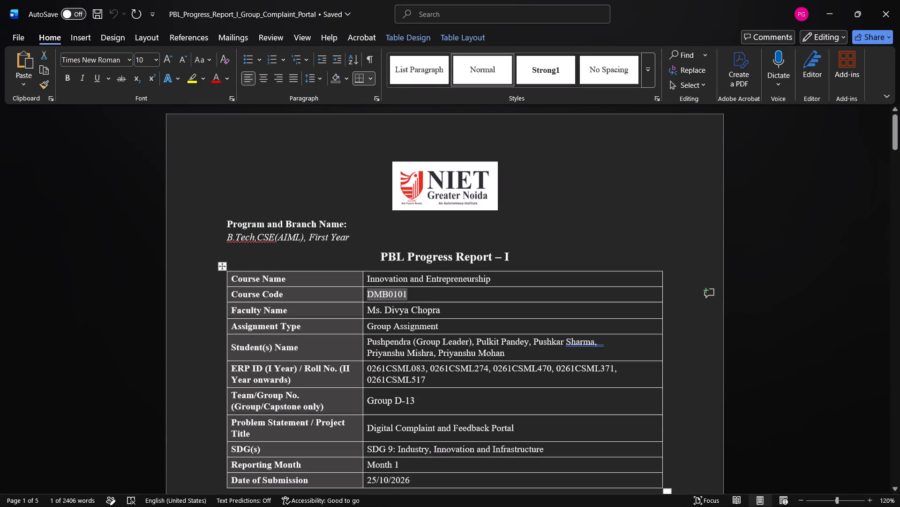
{"action": "scroll", "coordinate": [710, 230], "scroll_direction": "down", "scroll_amount": 1}
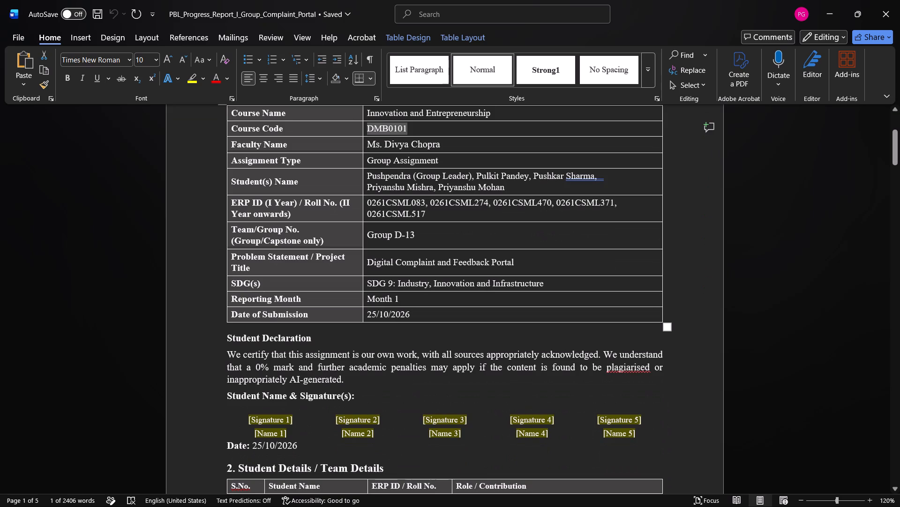
{"action": "scroll", "coordinate": [710, 230], "scroll_direction": "up", "scroll_amount": 3}
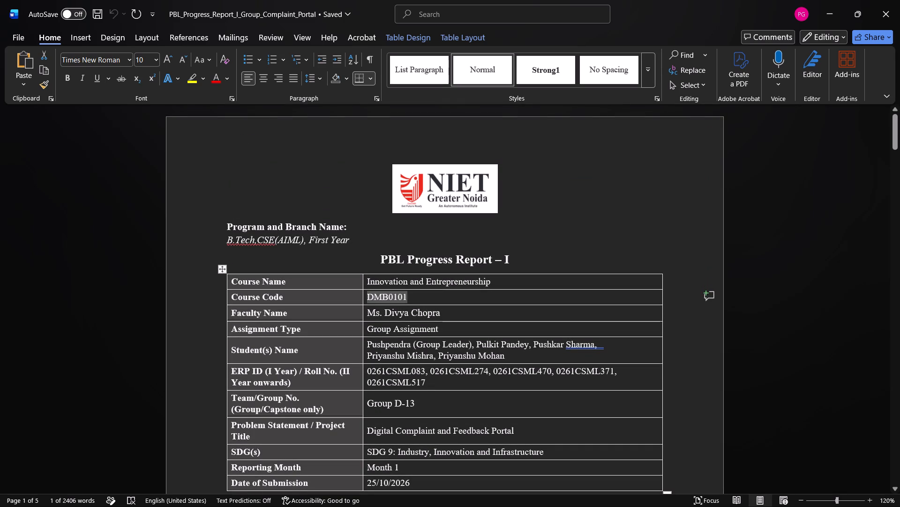
{"action": "left_click", "coordinate": [894, 10]}
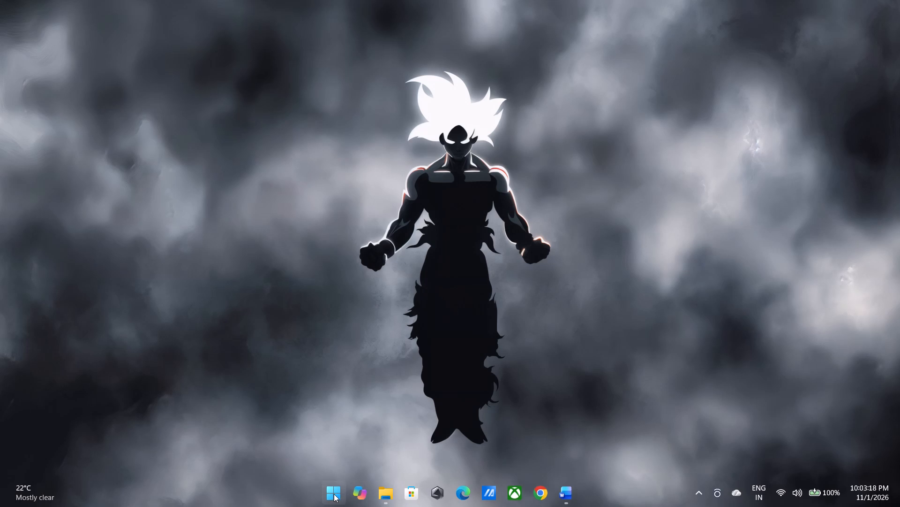
Switch to WhatsApp from the list of installed apps.
{"action": "left_click", "coordinate": [334, 494]}
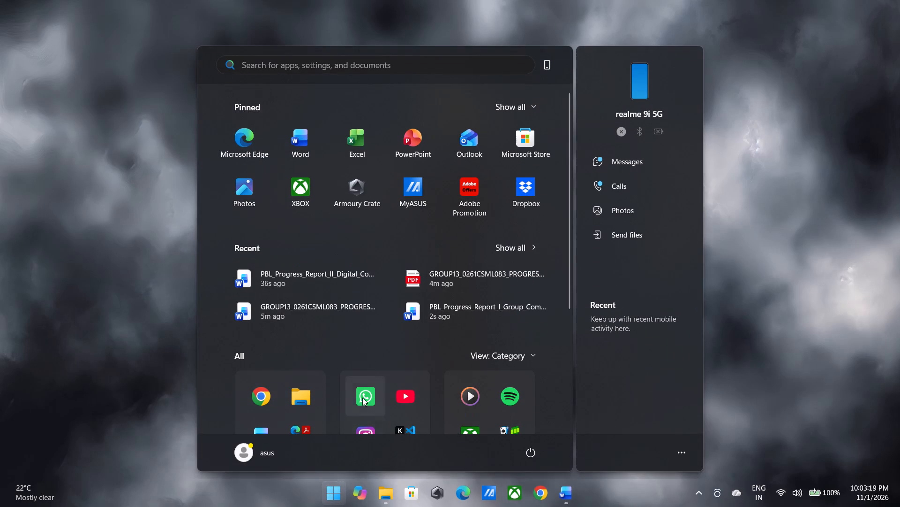